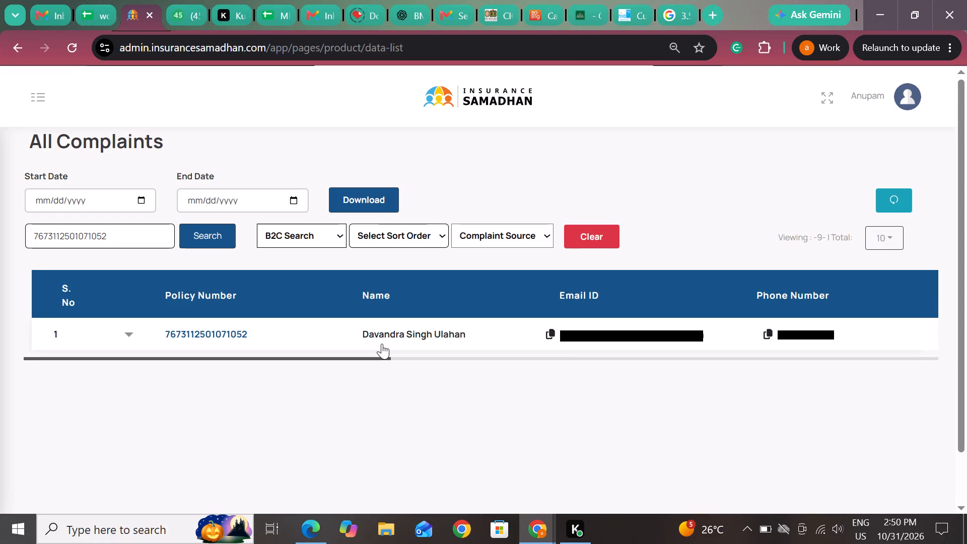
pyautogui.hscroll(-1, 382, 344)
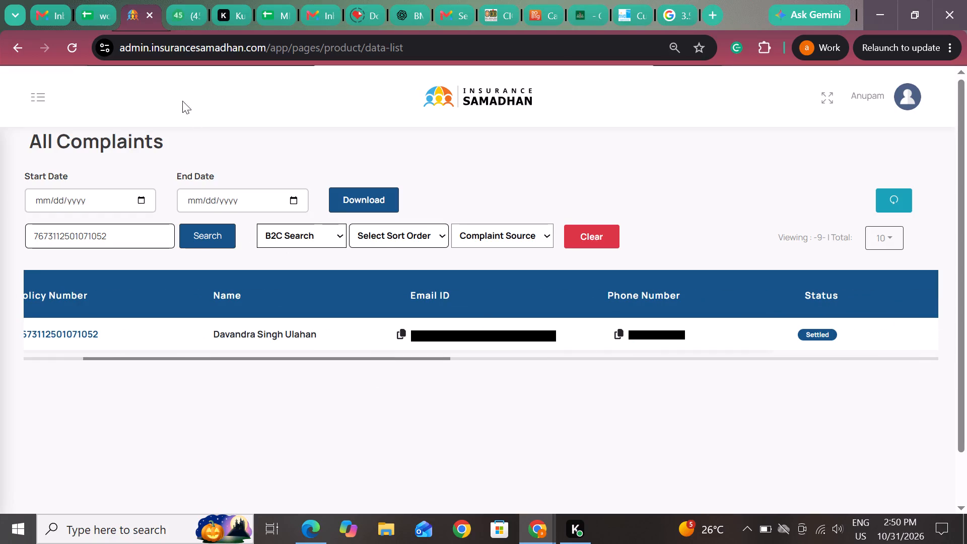
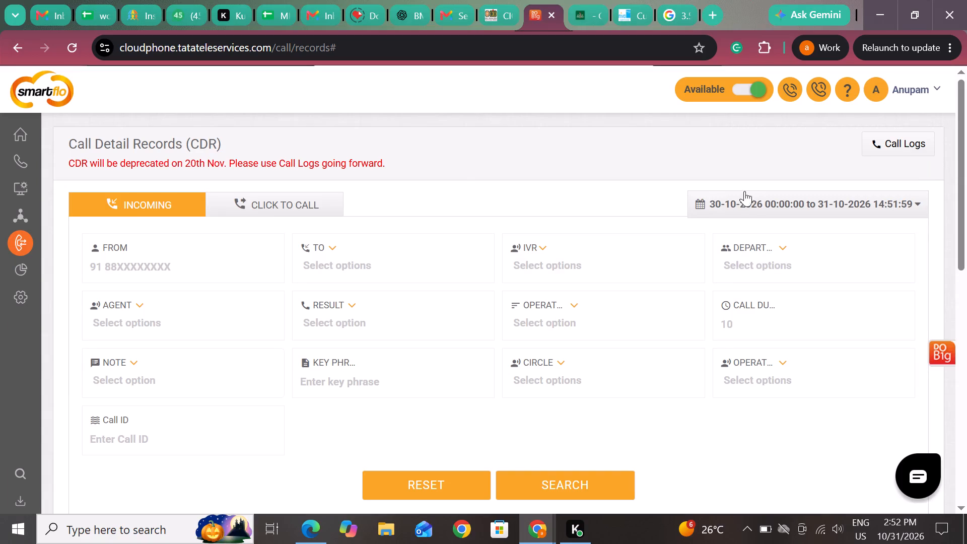
# Show the click-to-call records in the Call Detail Records page and review today's outgoing calls.
pyautogui.click(698, 202)
pyautogui.click(459, 232)
pyautogui.click(290, 207)
pyautogui.scroll(-2, 287, 208)
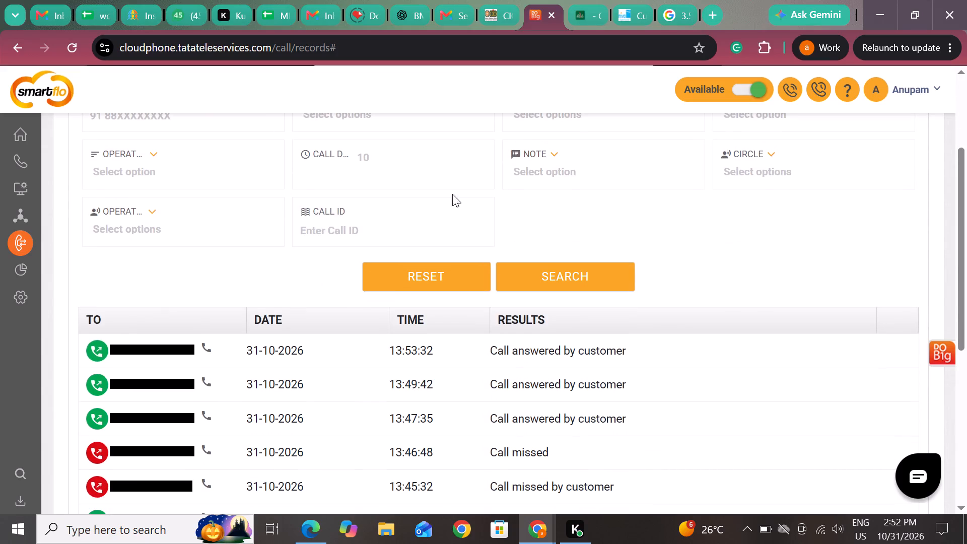
pyautogui.scroll(6, 517, 227)
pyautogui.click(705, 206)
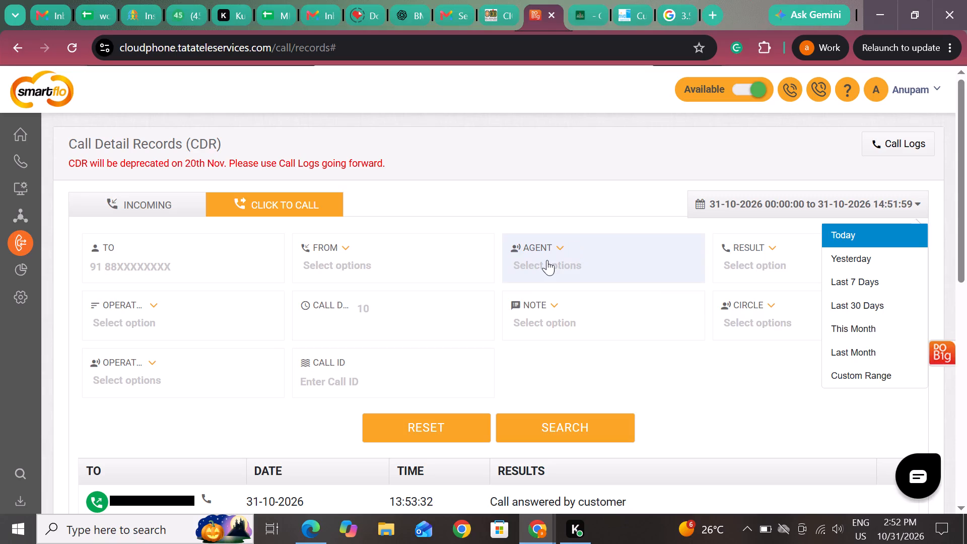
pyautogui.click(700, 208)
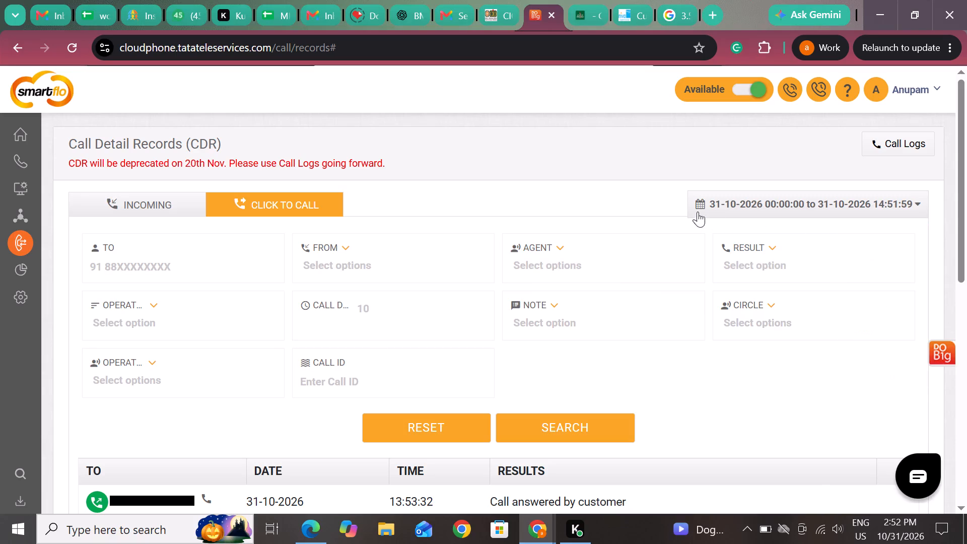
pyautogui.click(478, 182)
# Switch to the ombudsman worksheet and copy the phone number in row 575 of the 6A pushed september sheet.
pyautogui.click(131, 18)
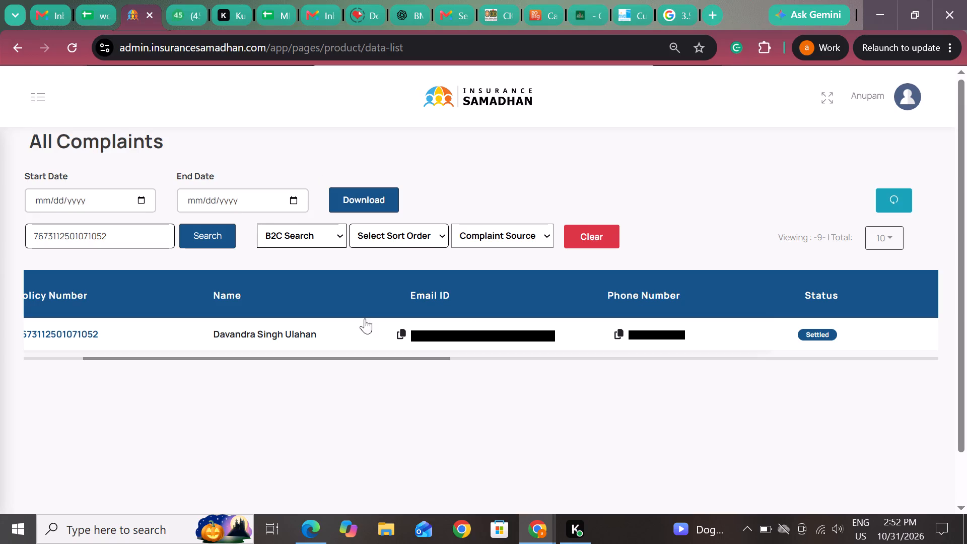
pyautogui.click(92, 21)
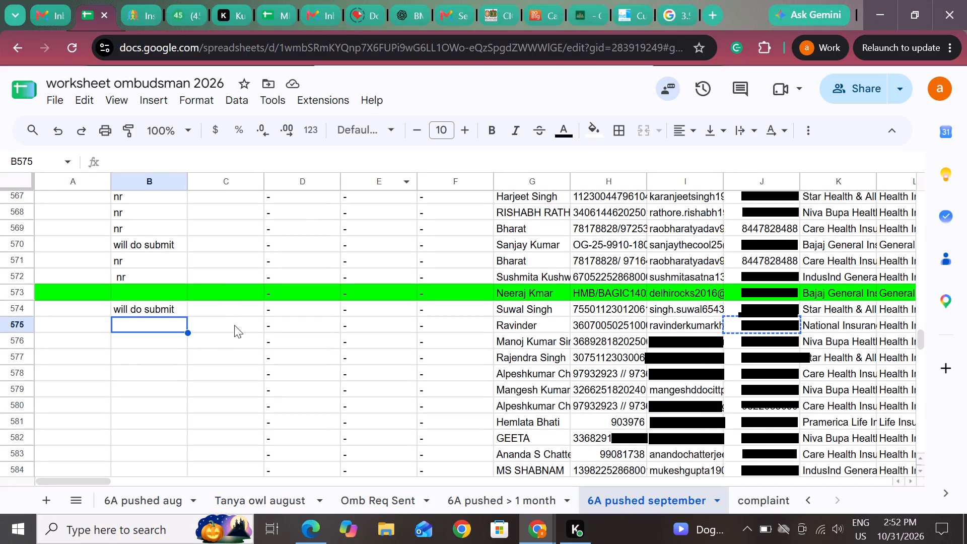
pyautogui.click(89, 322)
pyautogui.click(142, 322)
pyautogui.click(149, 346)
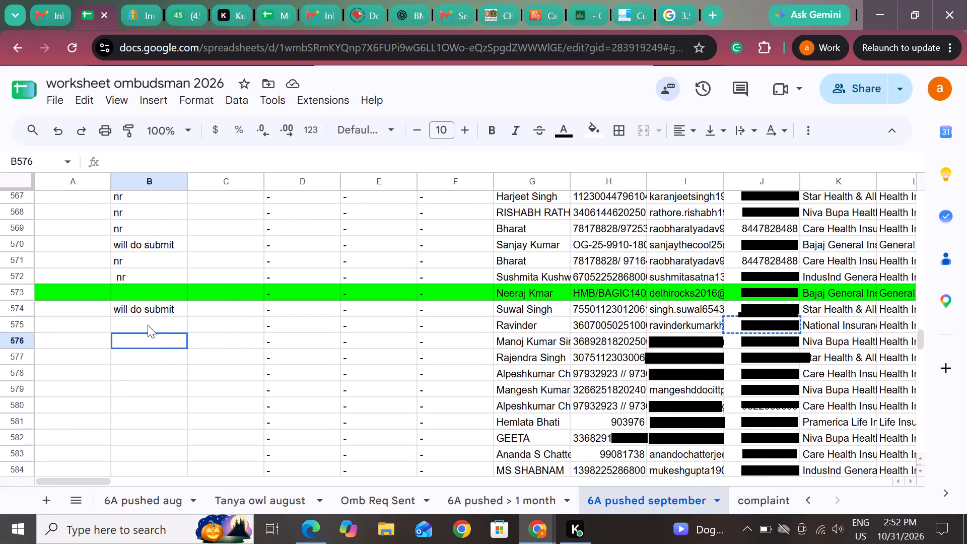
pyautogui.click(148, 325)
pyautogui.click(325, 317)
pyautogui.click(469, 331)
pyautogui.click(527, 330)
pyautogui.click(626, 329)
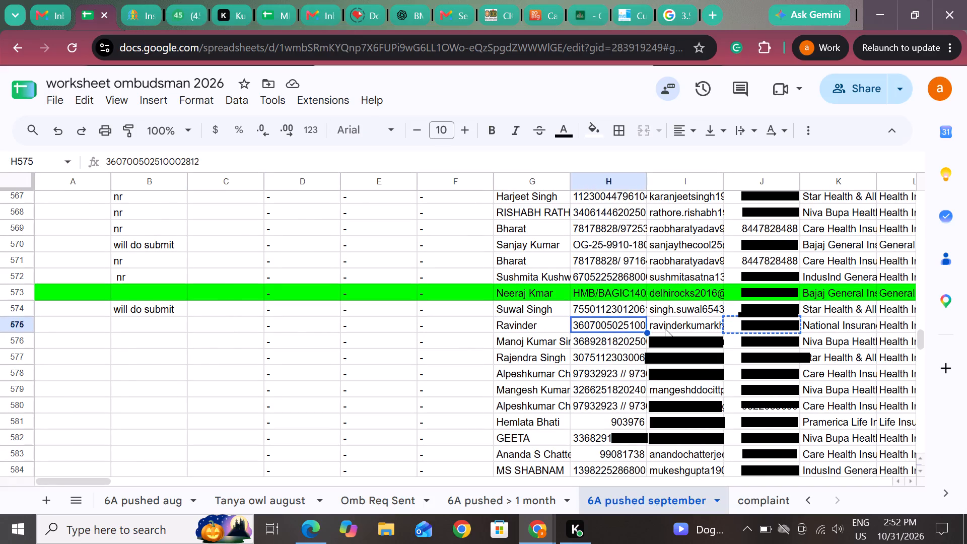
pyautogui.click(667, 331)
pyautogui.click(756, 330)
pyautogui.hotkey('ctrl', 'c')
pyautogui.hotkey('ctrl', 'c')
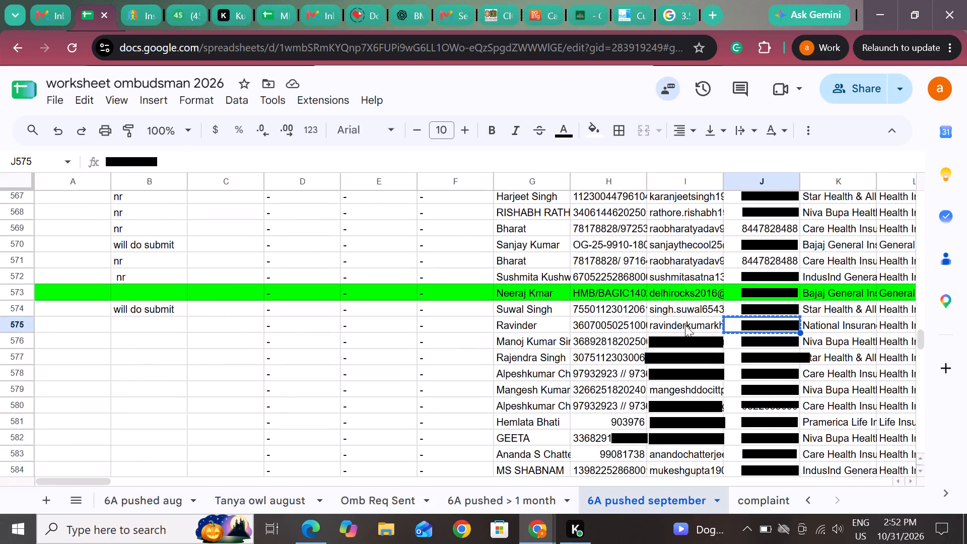
# Copy the client's phone number from row 581 of the 6A pushed september sheet.
pyautogui.scroll(-2, 248, 392)
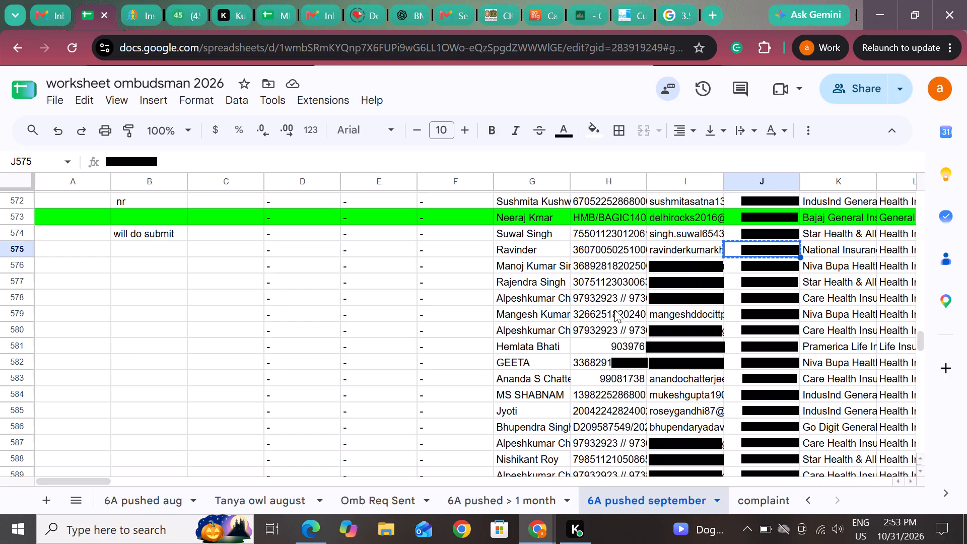
pyautogui.click(562, 275)
pyautogui.click(624, 273)
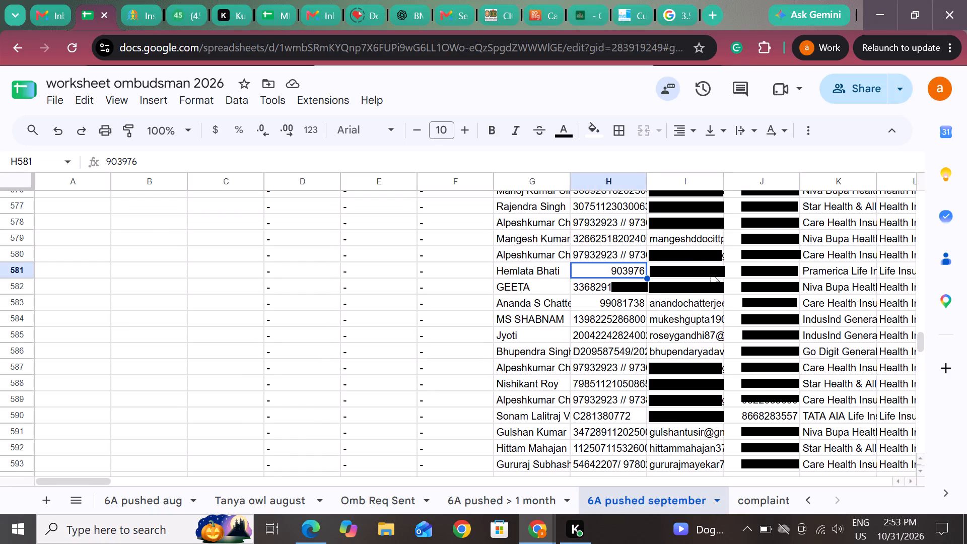
pyautogui.click(711, 273)
pyautogui.click(759, 268)
pyautogui.hotkey('ctrl', 'c')
pyautogui.hotkey('ctrl', 'c')
pyautogui.hotkey('ctrl', 'c')
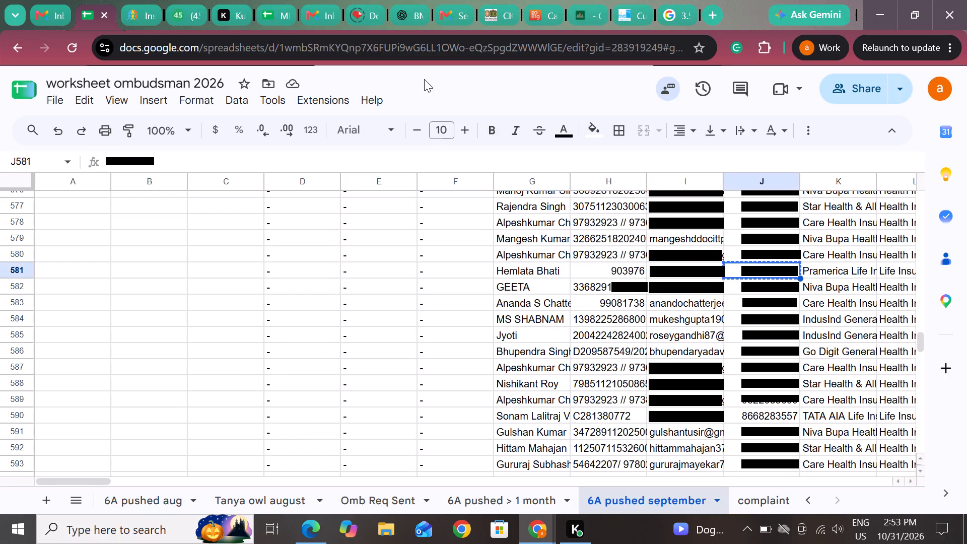
# Switch to the Insurance Samadhan complaints page and search all complaints for the copied phone number.
pyautogui.click(135, 14)
pyautogui.doubleClick(108, 238)
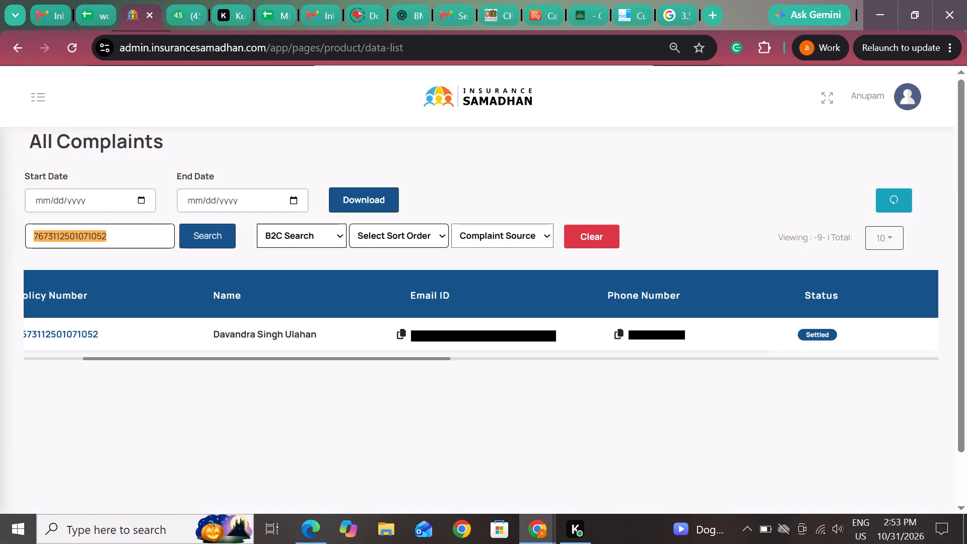
pyautogui.hotkey('ctrl', 'v')
pyautogui.click(203, 230)
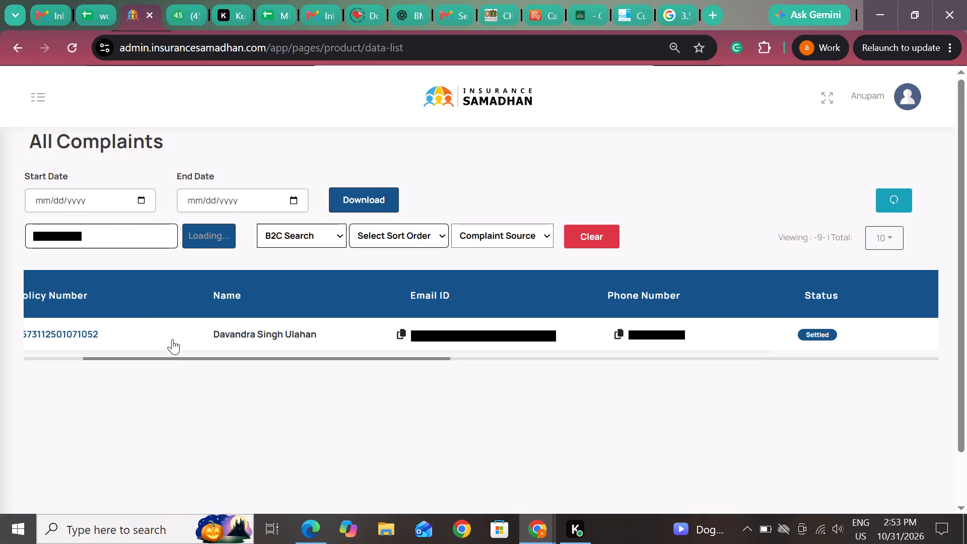
# Examine the client's matching complaints and their statuses to find the one with Form 6a pushed.
pyautogui.hscroll(-1, 319, 343)
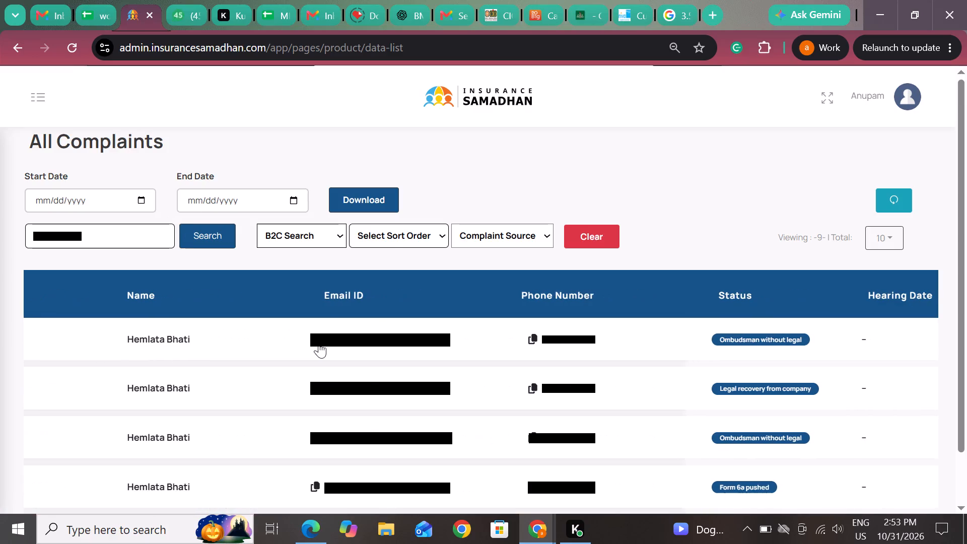
pyautogui.hscroll(-1, 319, 343)
pyautogui.scroll(-14, 319, 343)
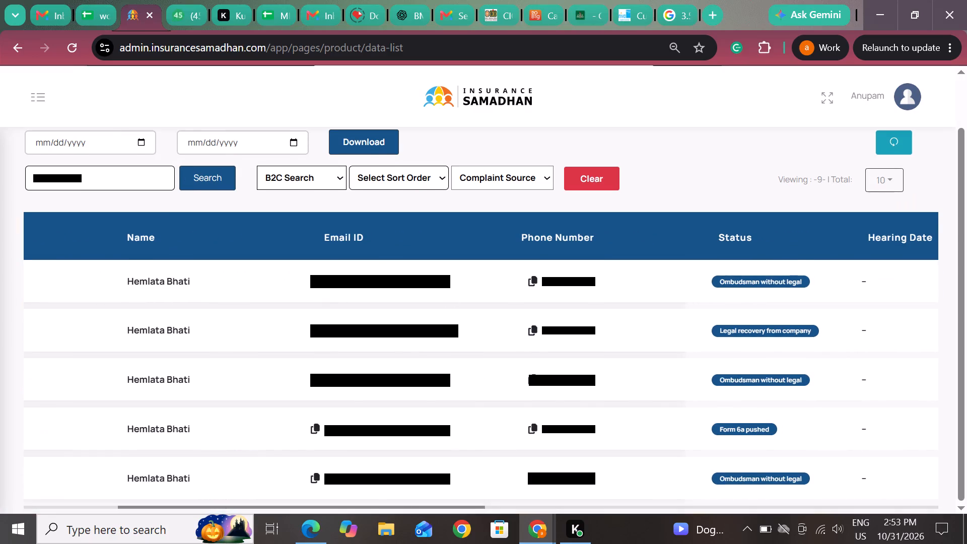
pyautogui.scroll(-12, 453, 302)
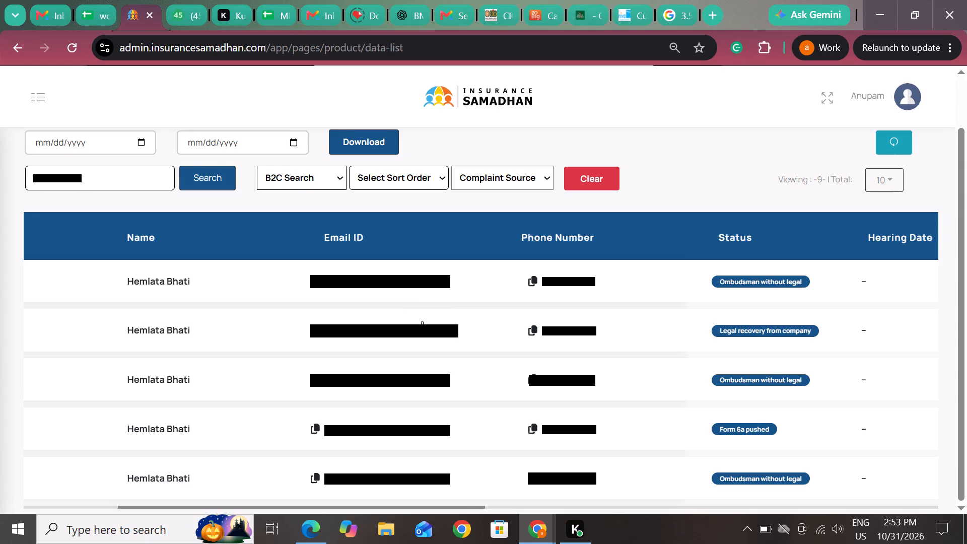
pyautogui.scroll(4, 422, 321)
pyautogui.scroll(-4, 423, 316)
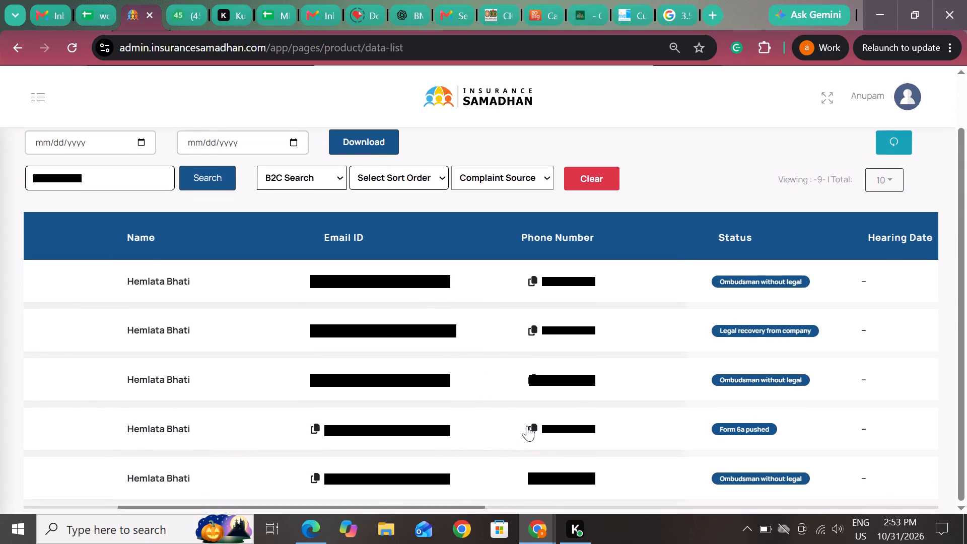
# Copy the phone number of the Form 6a pushed complaint and call it with the Smartflo dialer.
pyautogui.click(535, 426)
pyautogui.click(539, 7)
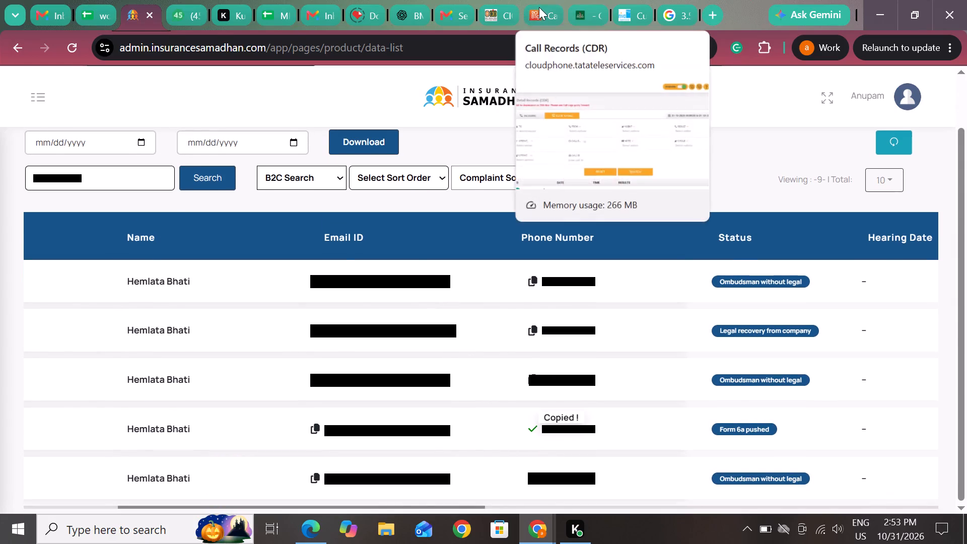
pyautogui.click(798, 92)
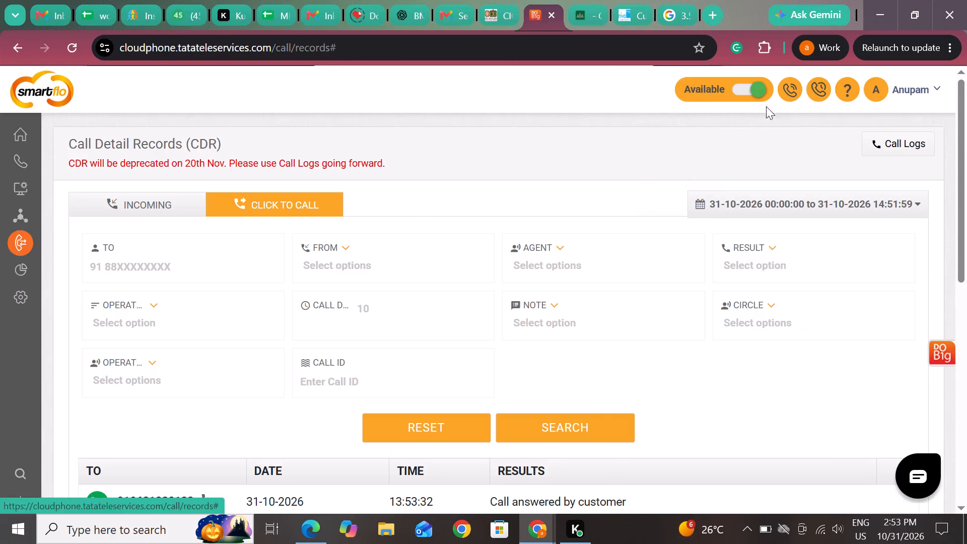
pyautogui.keyDown('ctrl'); pyautogui.click(416, 168); pyautogui.keyUp('ctrl')
pyautogui.hotkey('ctrl', 'v')
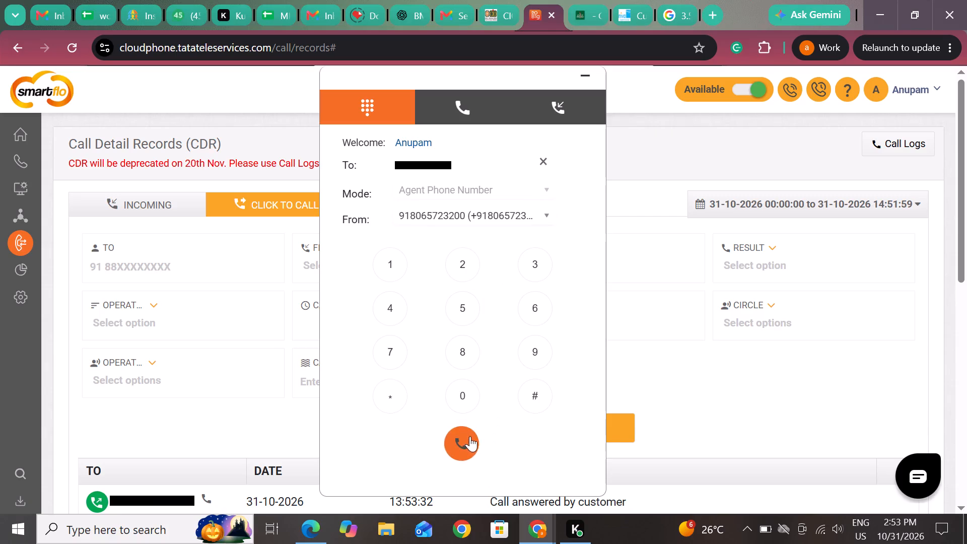
pyautogui.click(469, 437)
# Return to the client's search results on the Insurance Samadhan complaints page.
pyautogui.scroll(5, 314, 62)
pyautogui.click(143, 20)
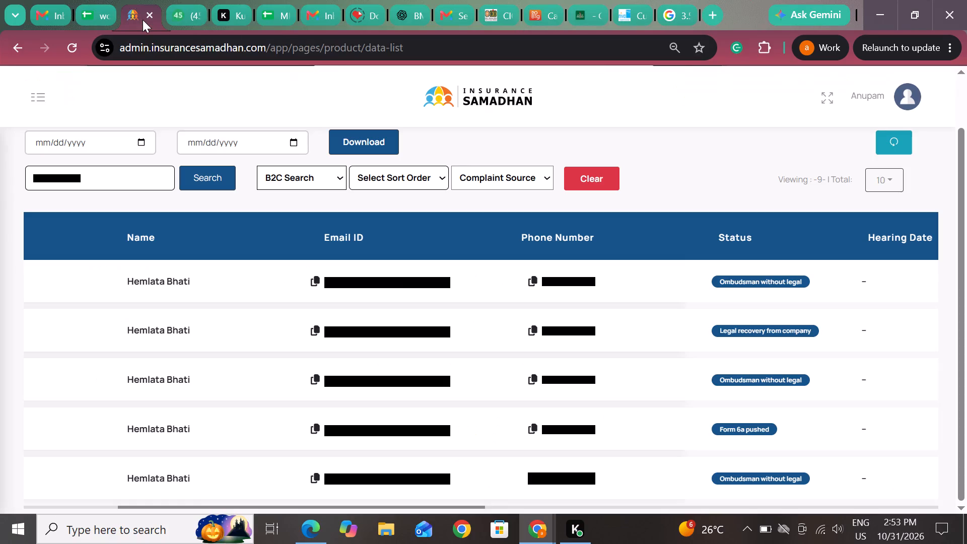
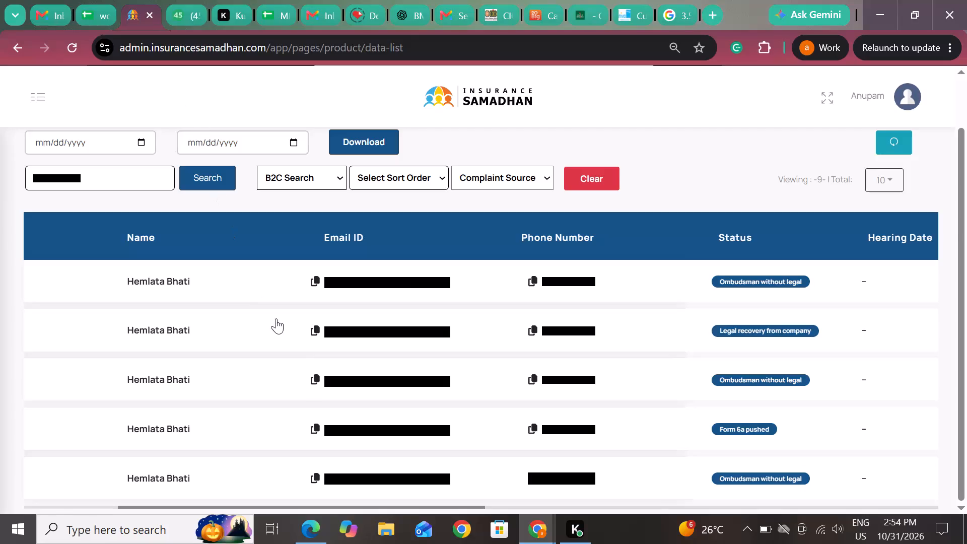
# Open the Form 6a pushed complaint against Pramerica Life Insurance and examine the Form 6A data in its Ombudsman section.
pyautogui.scroll(-2, 307, 388)
pyautogui.hscroll(1, 307, 388)
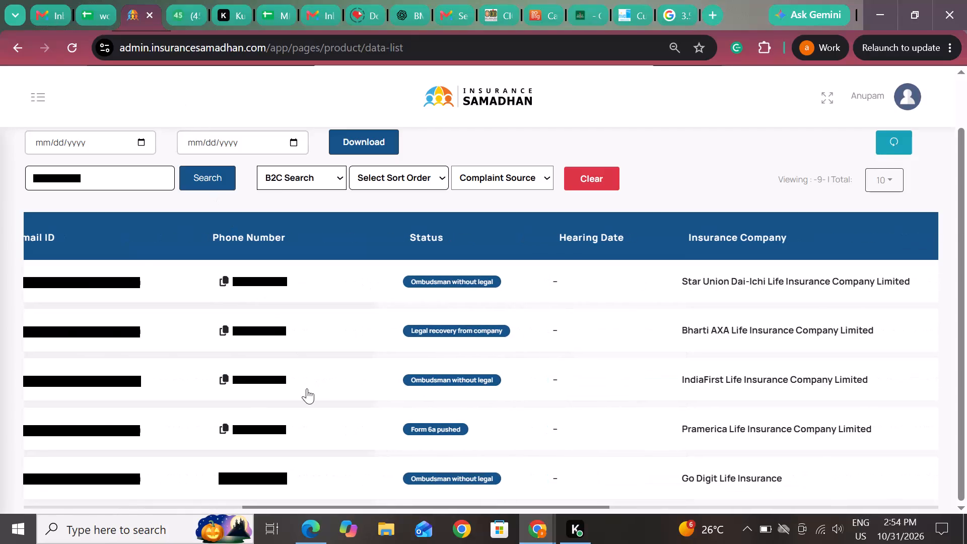
pyautogui.hscroll(2, 307, 388)
pyautogui.click(196, 433)
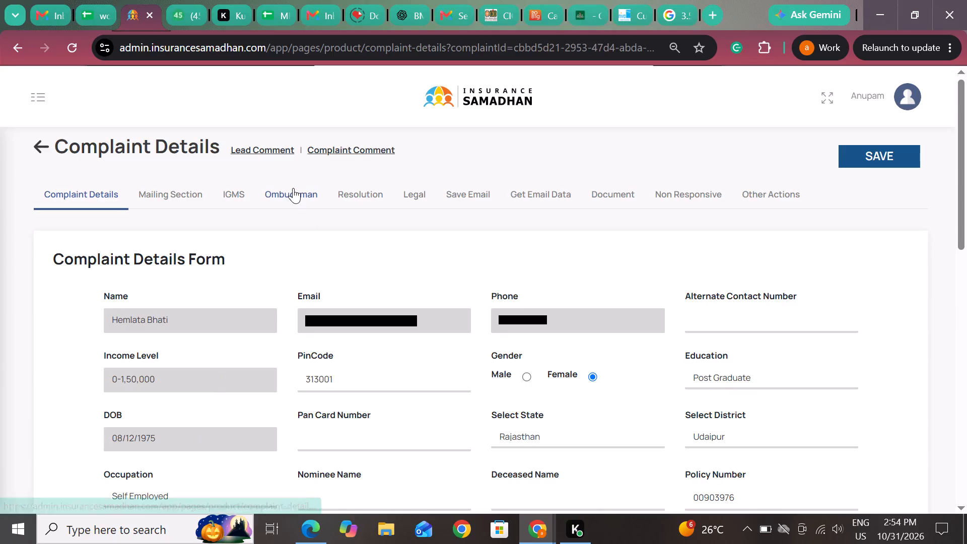
pyautogui.click(293, 188)
pyautogui.scroll(-1, 398, 318)
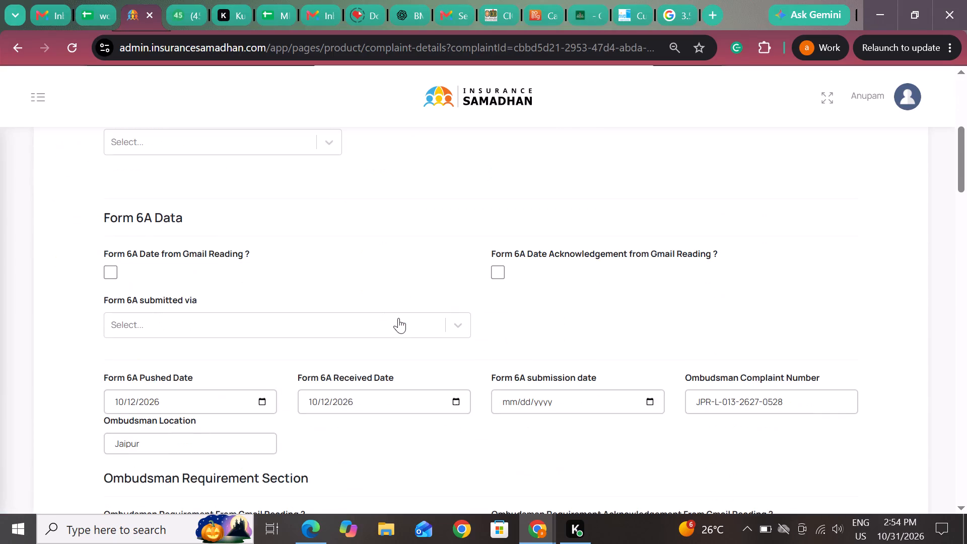
pyautogui.scroll(-3, 398, 318)
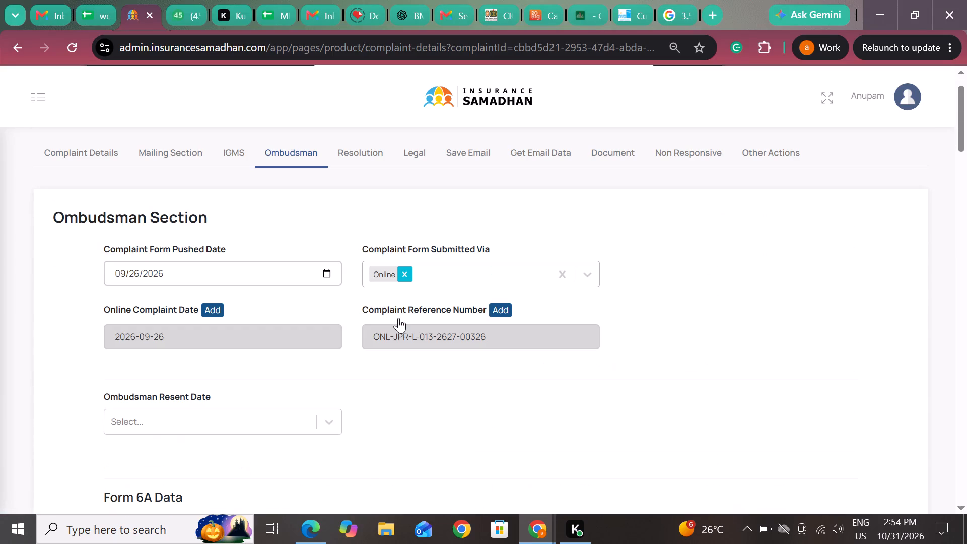
pyautogui.scroll(5, 420, 293)
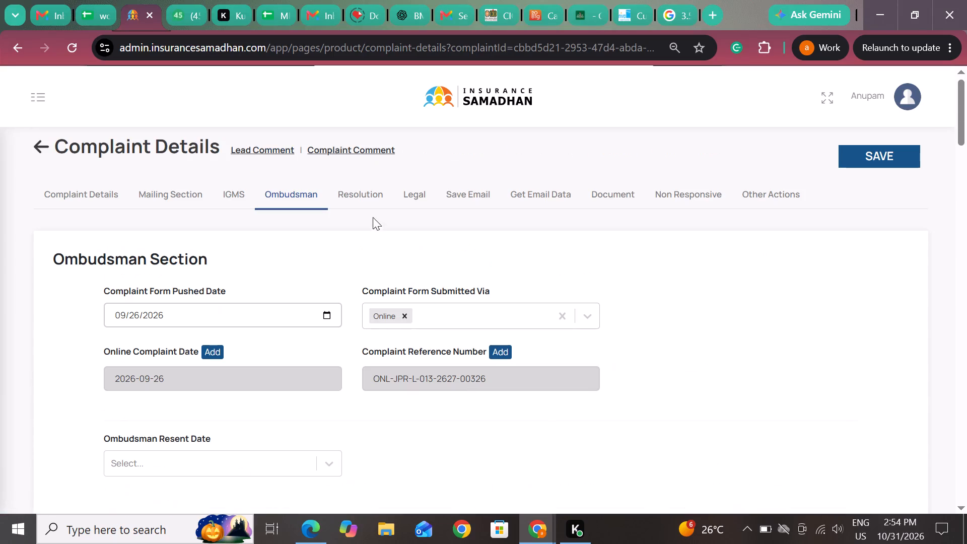
# Open the complaint comments and read through the communication log entries, closing the log when done.
pyautogui.click(356, 144)
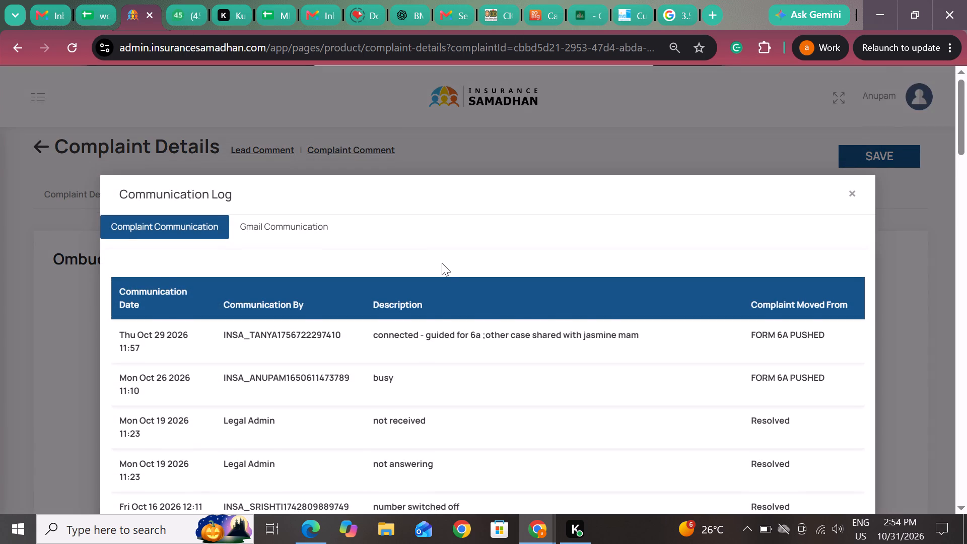
pyautogui.scroll(-14, 442, 263)
pyautogui.scroll(-5, 551, 451)
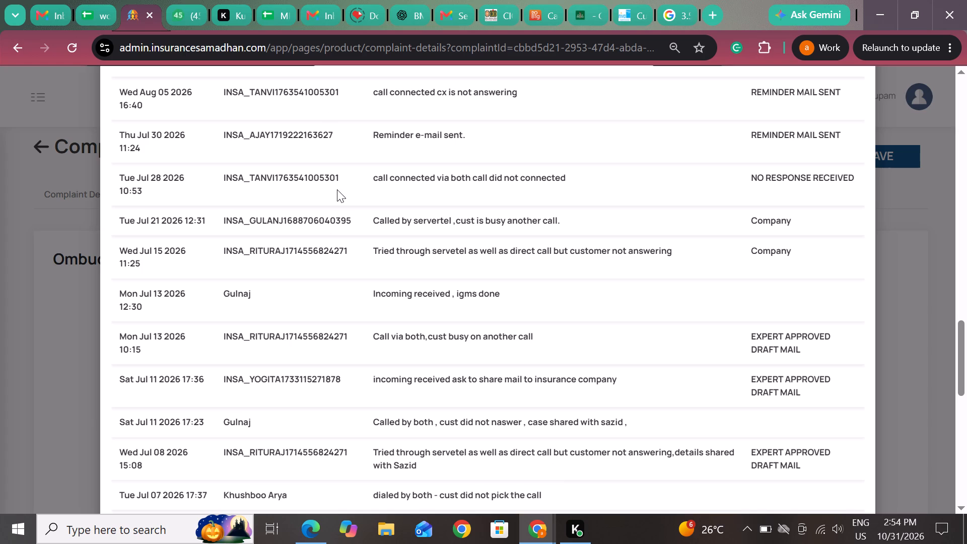
pyautogui.scroll(13, 292, 247)
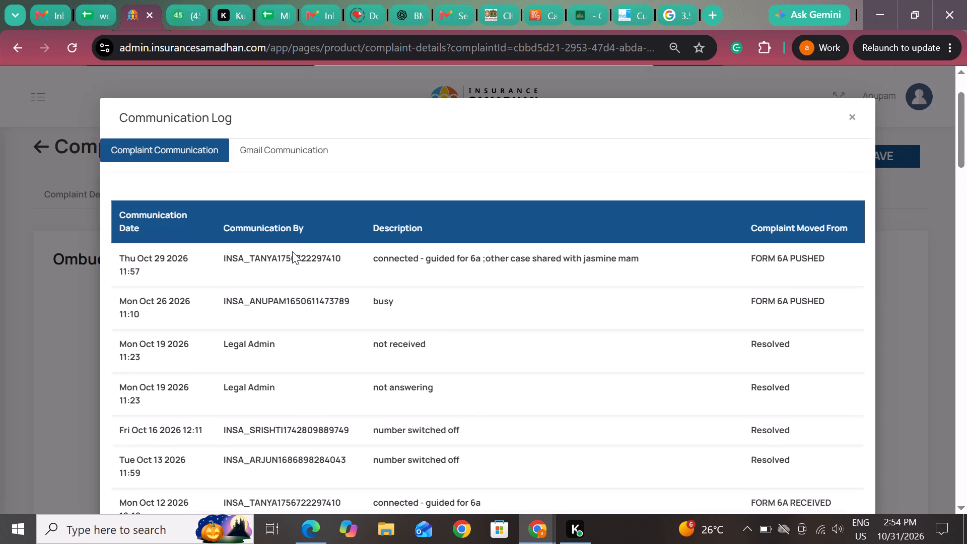
pyautogui.scroll(1, 292, 251)
pyautogui.click(286, 114)
# Return to the 6A pushed september worksheet and copy the client's phone number from row 581.
pyautogui.click(88, 17)
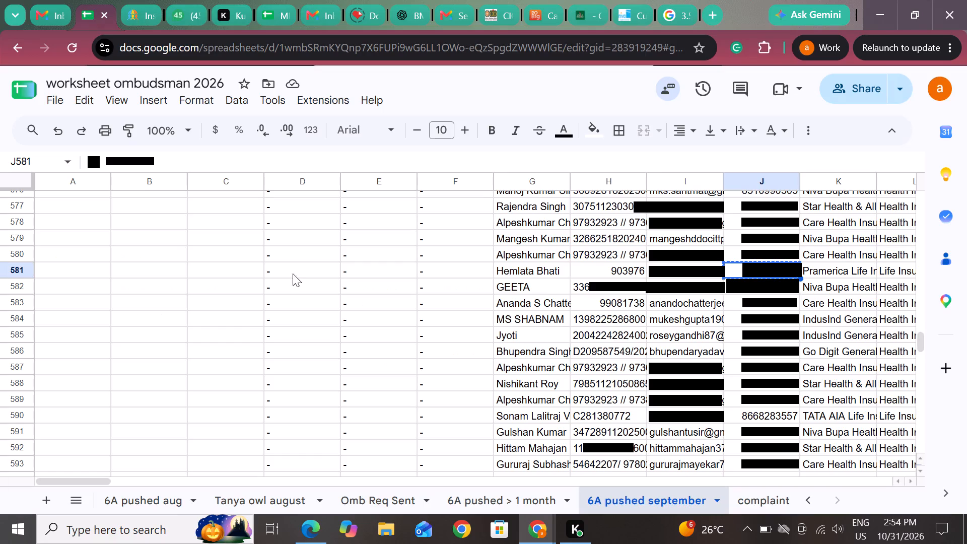
pyautogui.click(366, 260)
pyautogui.click(232, 267)
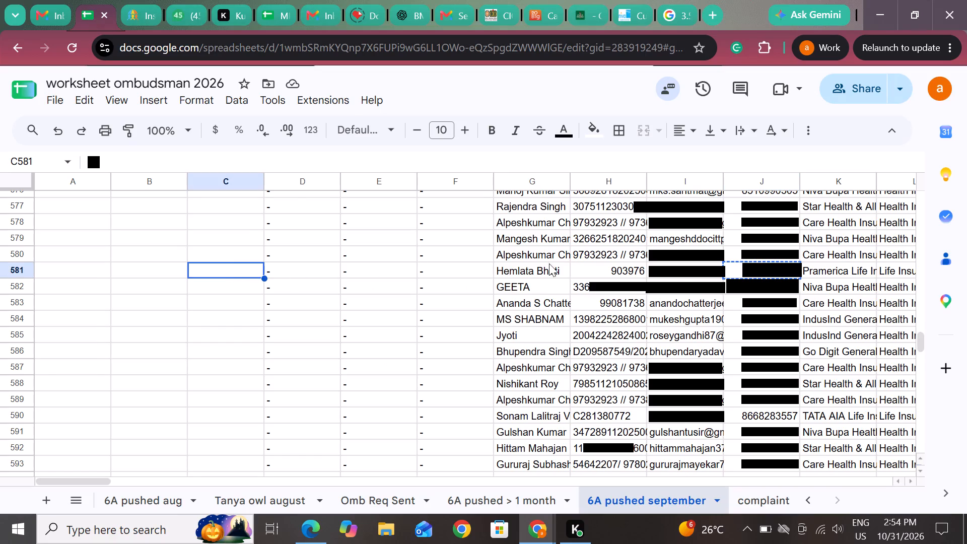
pyautogui.click(549, 263)
pyautogui.click(678, 270)
pyautogui.click(726, 275)
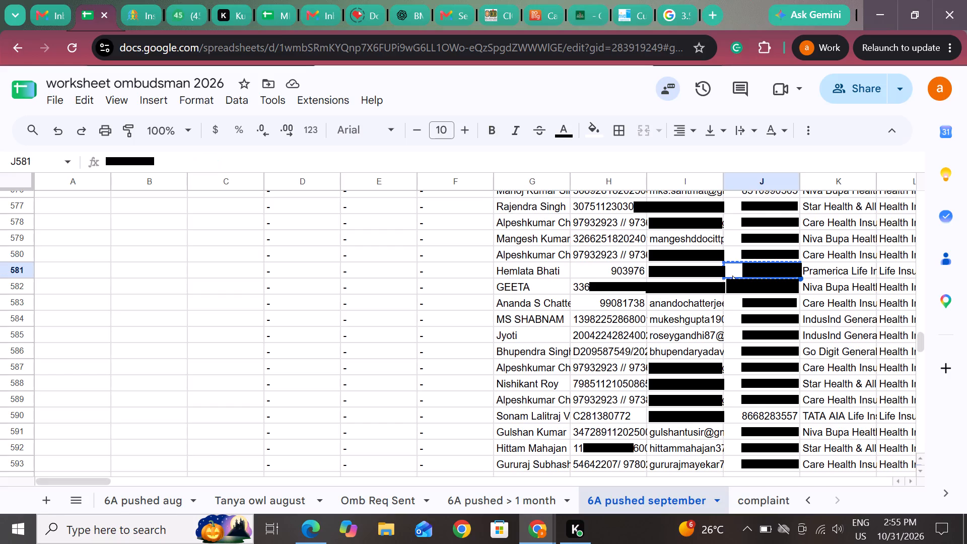
pyautogui.click(647, 273)
pyautogui.click(699, 270)
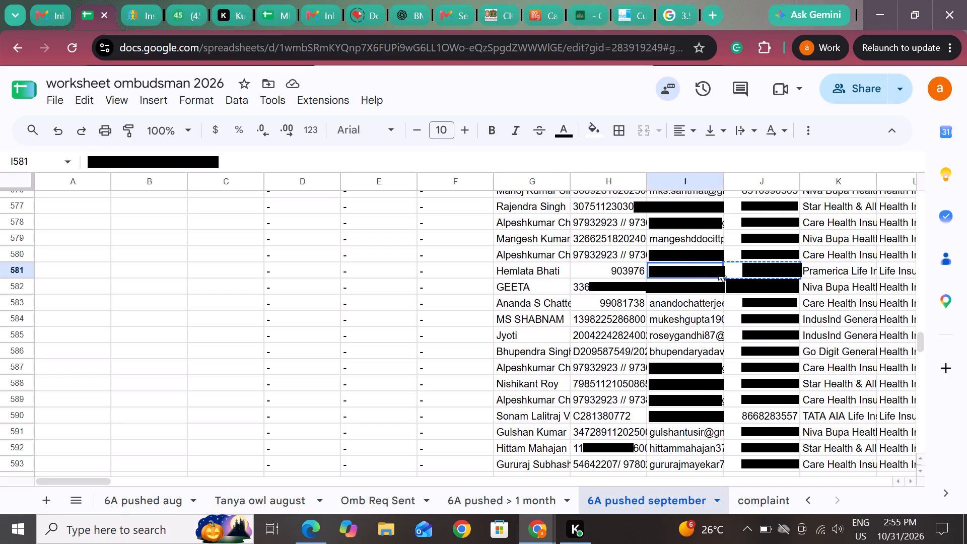
pyautogui.click(748, 268)
pyautogui.hotkey('ctrl', 'c')
pyautogui.hotkey('ctrl', 'c')
pyautogui.hotkey('ctrl', 'c')
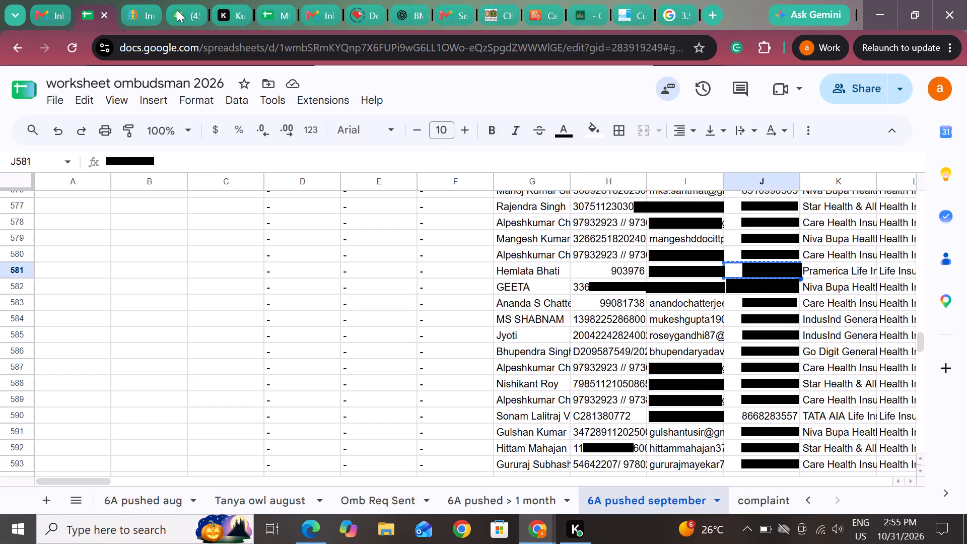
# Go back to the All Complaints page and search for the copied phone number.
pyautogui.click(150, 19)
pyautogui.scroll(3, 117, 192)
pyautogui.click(40, 147)
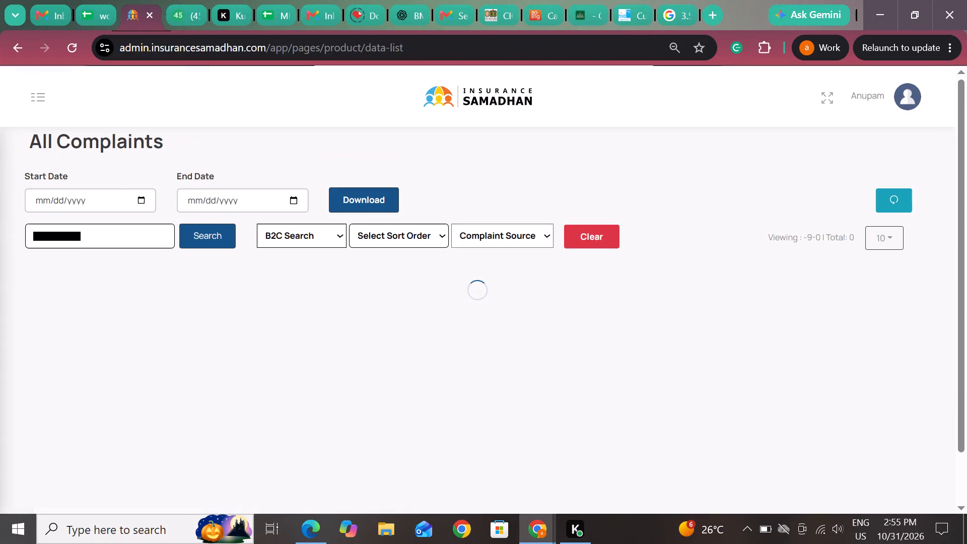
pyautogui.doubleClick(109, 244)
pyautogui.hotkey('ctrl', 'v')
pyautogui.click(192, 238)
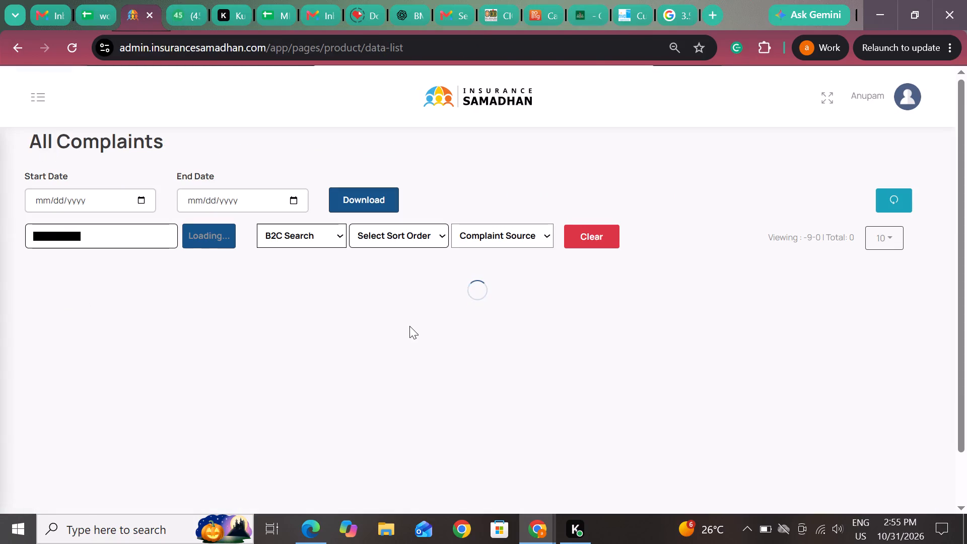
# Expand the actions of the client's Form 6a pushed complaint and view its communication list, closing it when done.
pyautogui.scroll(-8, 288, 320)
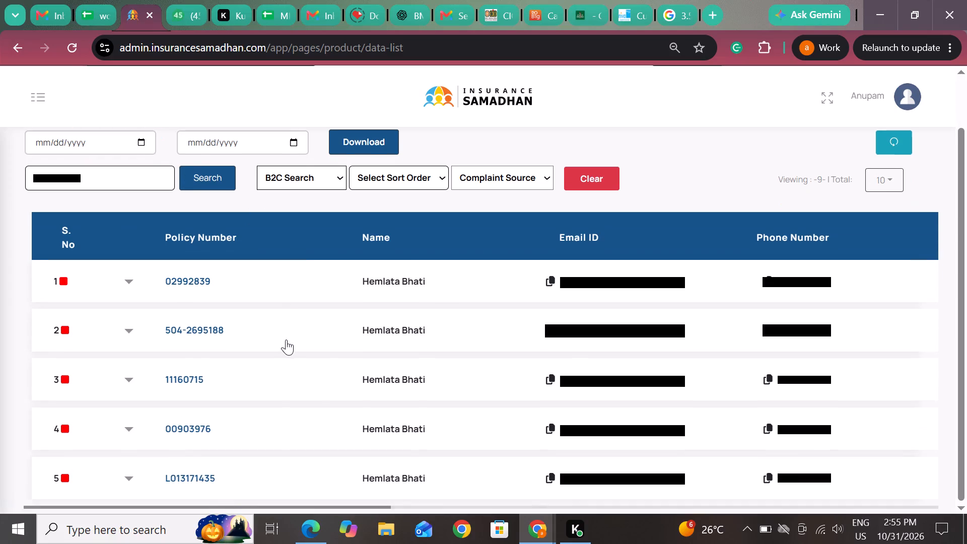
pyautogui.scroll(-2, 286, 339)
pyautogui.scroll(5, 130, 210)
pyautogui.hscroll(-1, 550, 318)
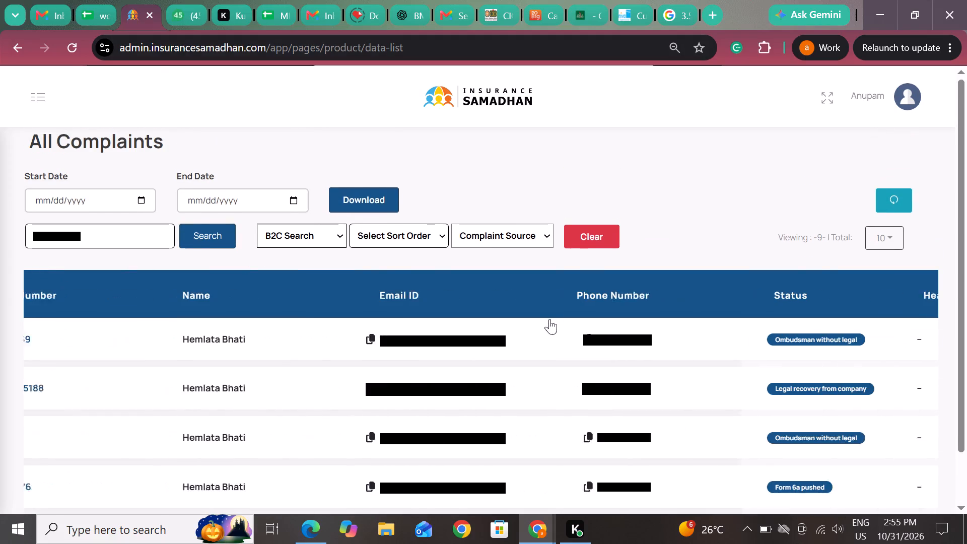
pyautogui.hscroll(-1, 549, 319)
pyautogui.scroll(-3, 567, 395)
pyautogui.click(550, 426)
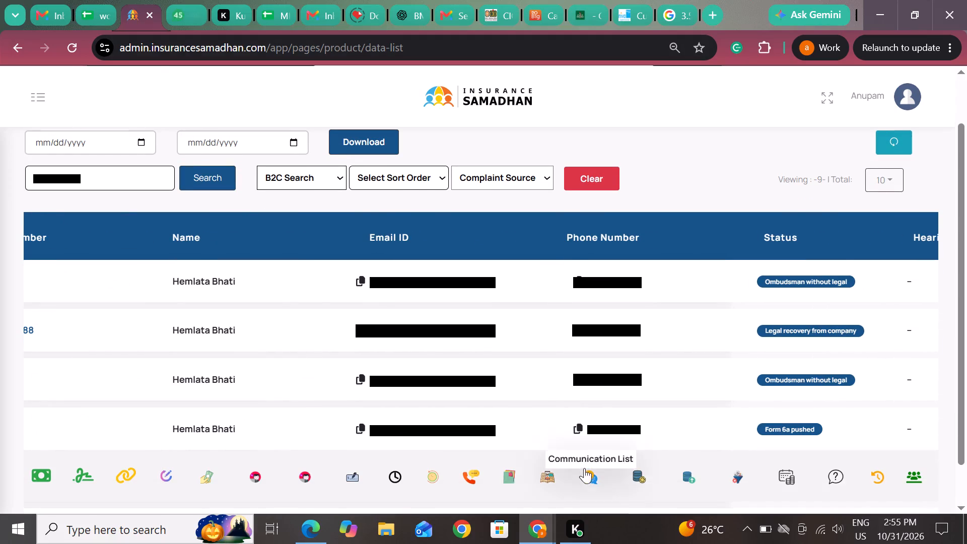
pyautogui.click(585, 472)
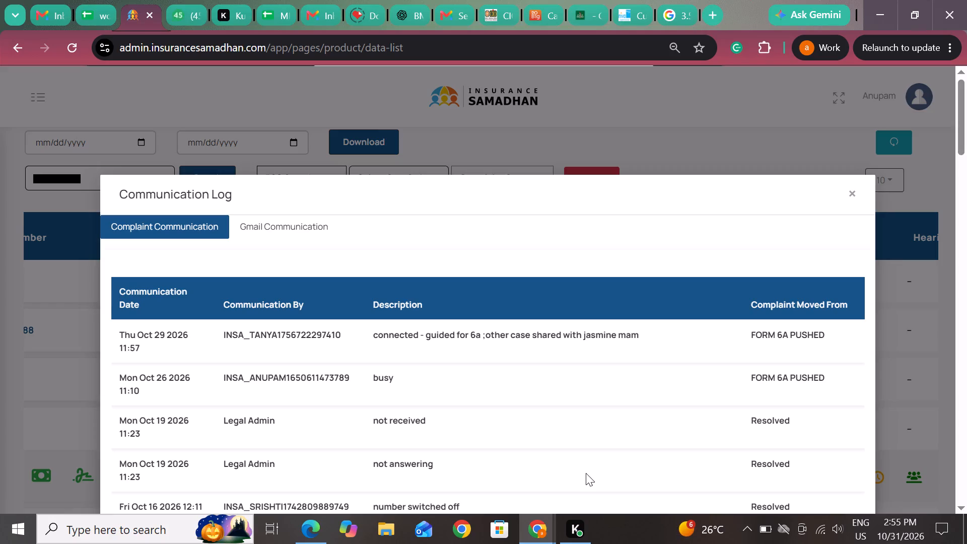
pyautogui.scroll(5, 316, 206)
pyautogui.scroll(5, 393, 244)
pyautogui.click(212, 109)
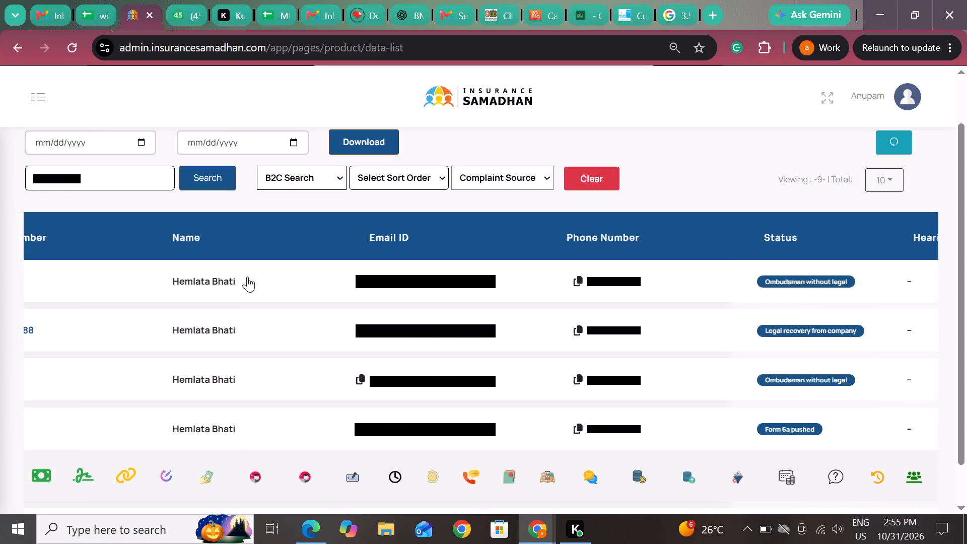
# Add the comment "cx will submit" to the communication log of the Form 6a pushed complaint, save it and close the log.
pyautogui.click(590, 474)
pyautogui.scroll(-4, 413, 377)
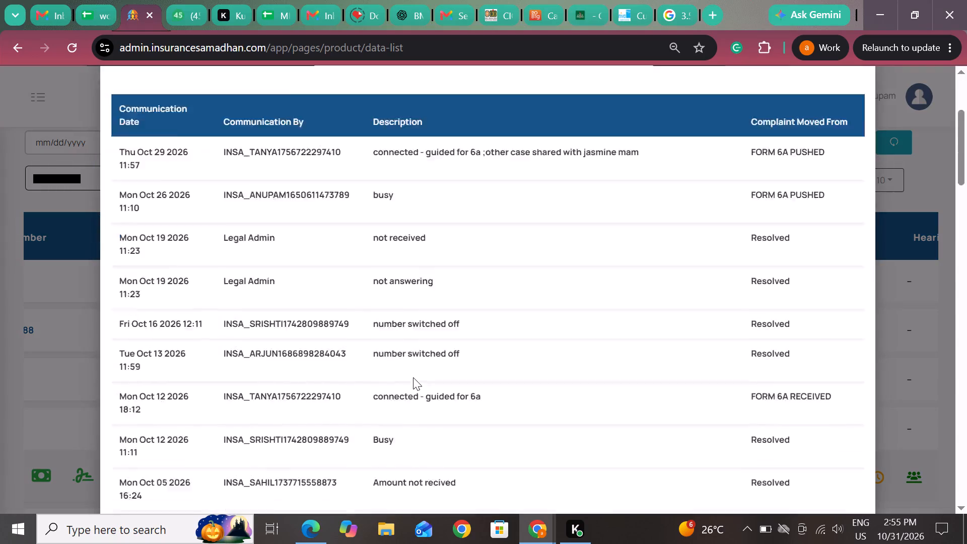
pyautogui.scroll(-8, 538, 478)
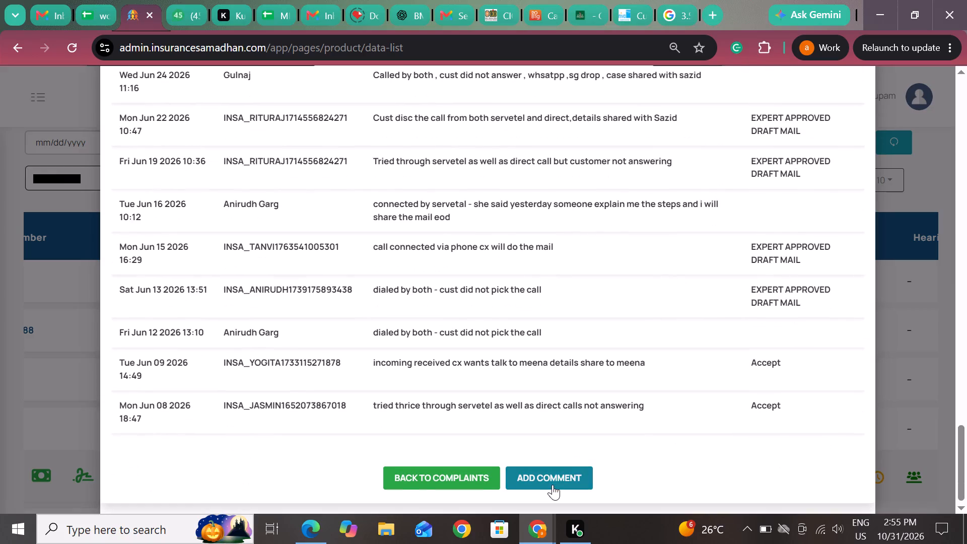
pyautogui.click(552, 485)
pyautogui.click(472, 399)
pyautogui.write('cx will submit')
pyautogui.press('space')
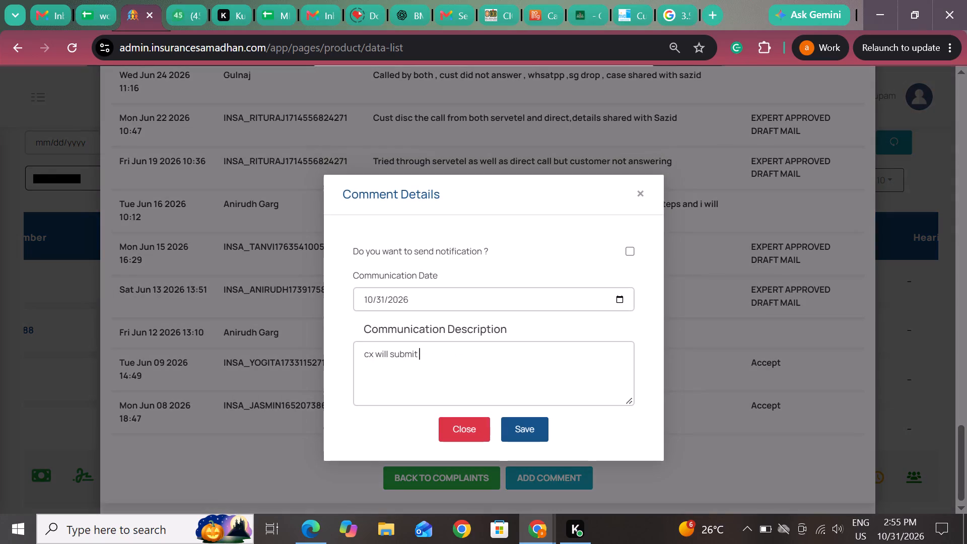
pyautogui.press('Tab')
pyautogui.press('Tab')
pyautogui.press('Return')
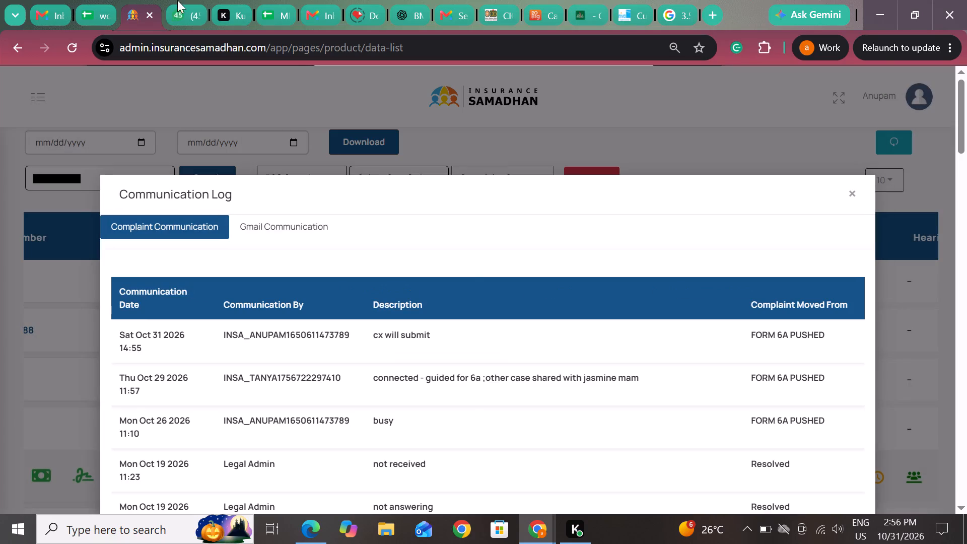
pyautogui.scroll(5, 331, 187)
pyautogui.click(268, 112)
# Switch to the 6A pushed september worksheet and select cell B581 in the client's row.
pyautogui.click(91, 19)
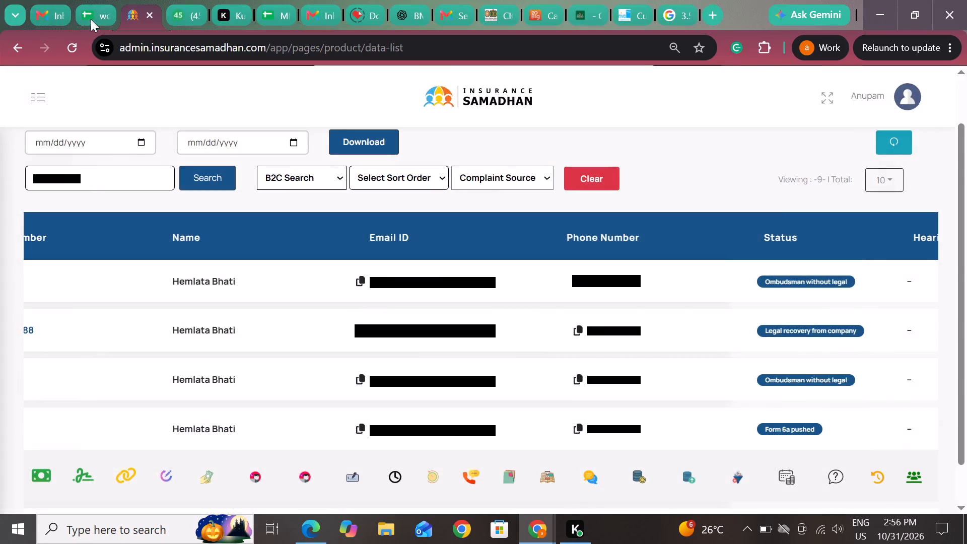
pyautogui.click(181, 271)
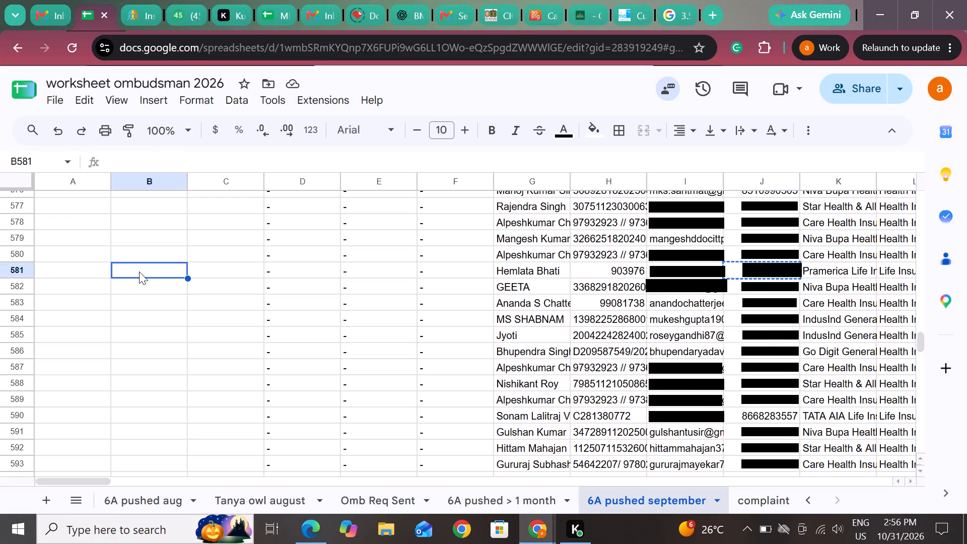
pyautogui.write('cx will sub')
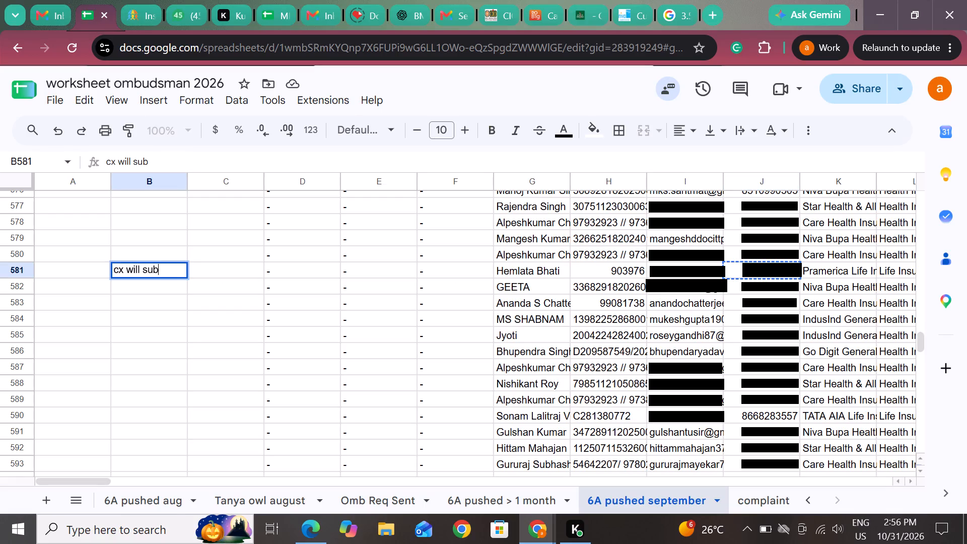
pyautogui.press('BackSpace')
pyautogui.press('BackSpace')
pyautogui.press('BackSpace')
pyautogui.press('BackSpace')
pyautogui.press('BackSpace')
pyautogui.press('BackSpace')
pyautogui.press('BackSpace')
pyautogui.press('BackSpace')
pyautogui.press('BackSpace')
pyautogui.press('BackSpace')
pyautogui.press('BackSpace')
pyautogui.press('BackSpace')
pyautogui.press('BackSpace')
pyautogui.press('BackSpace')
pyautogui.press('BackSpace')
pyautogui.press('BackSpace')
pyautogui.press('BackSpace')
# Enter the remark "will do submit" in cell B581.
pyautogui.write('will do su')
pyautogui.write('bmit')
pyautogui.press('space')
pyautogui.press('Return')
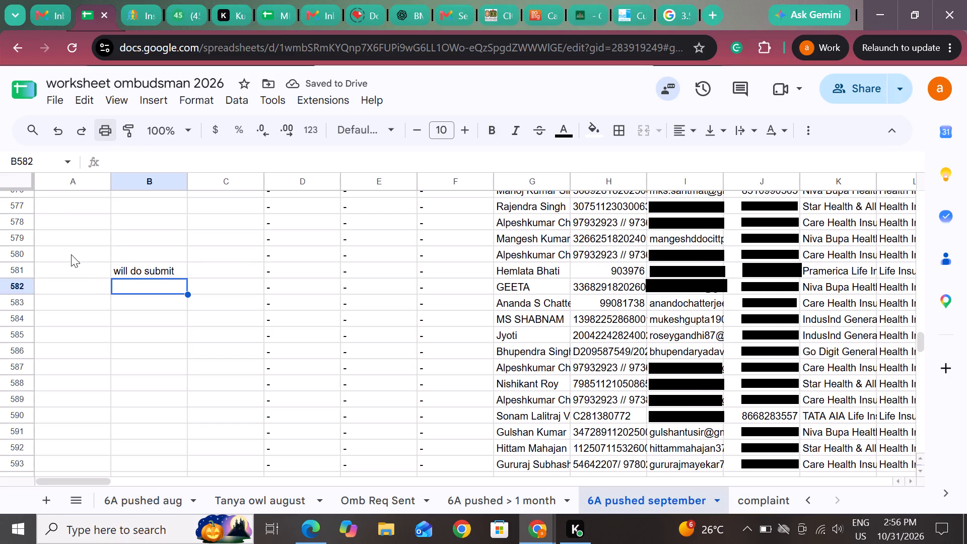
# Copy the phone number of the client in row 582 and search all Insurance Samadhan complaints for it.
pyautogui.click(608, 292)
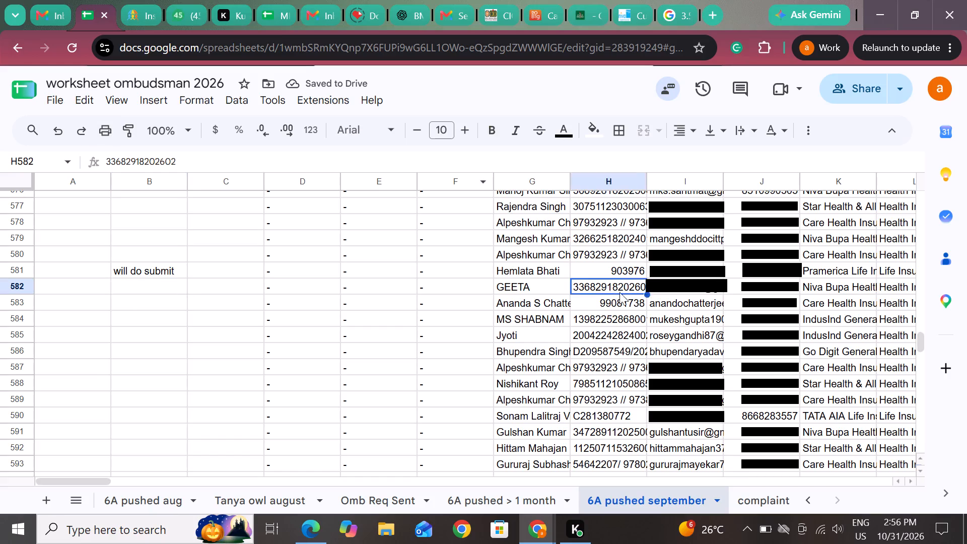
pyautogui.click(709, 284)
pyautogui.click(753, 285)
pyautogui.hotkey('ctrl', 'c')
pyautogui.hotkey('ctrl', 'c')
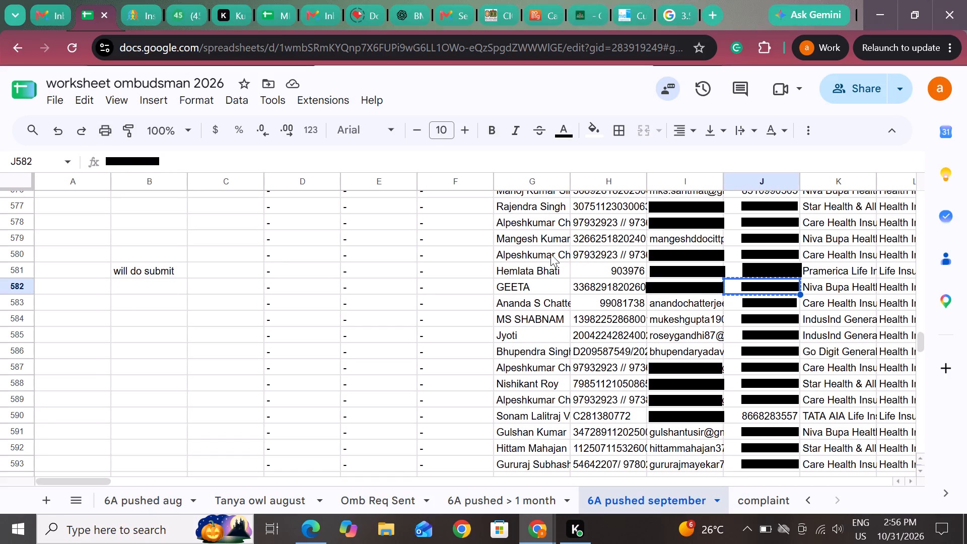
pyautogui.hotkey('ctrl', 'c')
pyautogui.click(129, 19)
pyautogui.doubleClick(106, 179)
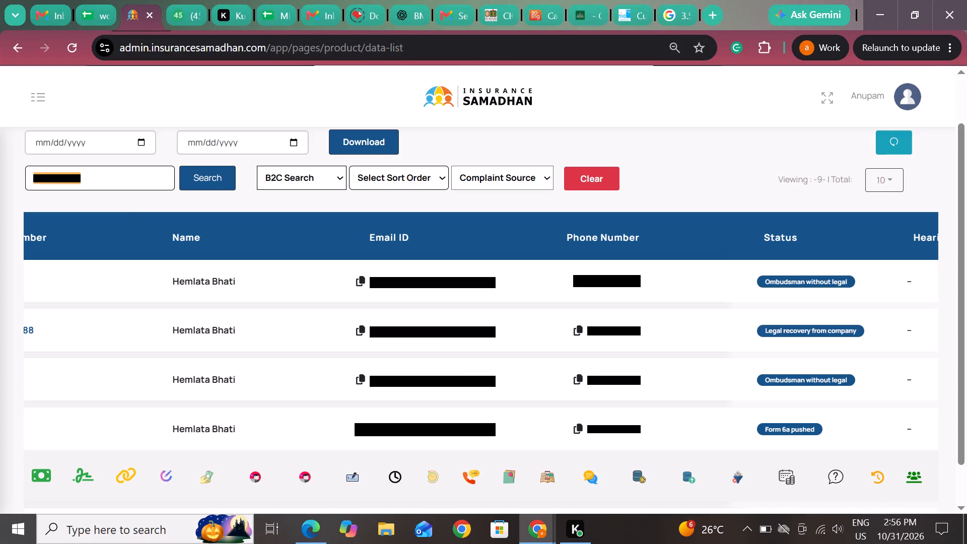
pyautogui.hotkey('ctrl', 'v')
pyautogui.keyDown('ctrl'); pyautogui.click(213, 179); pyautogui.keyUp('ctrl')
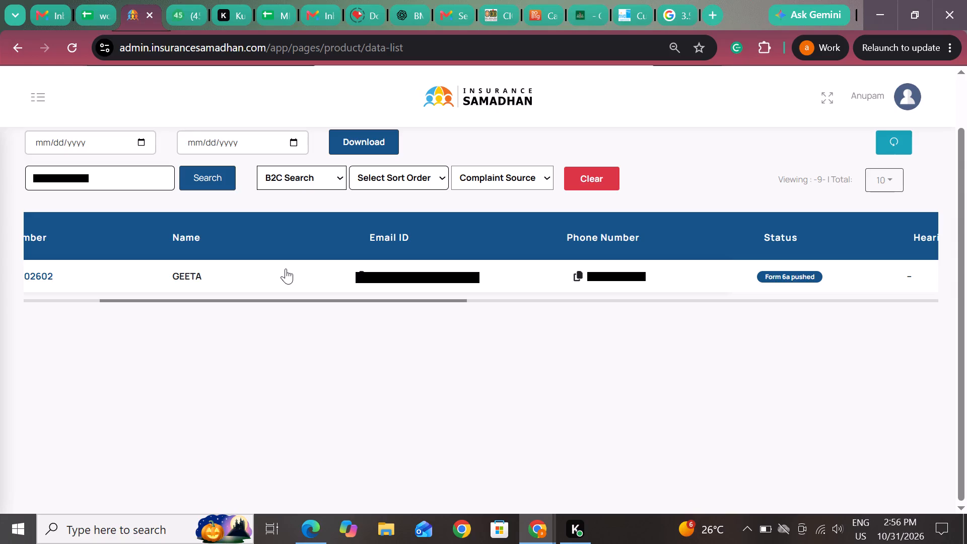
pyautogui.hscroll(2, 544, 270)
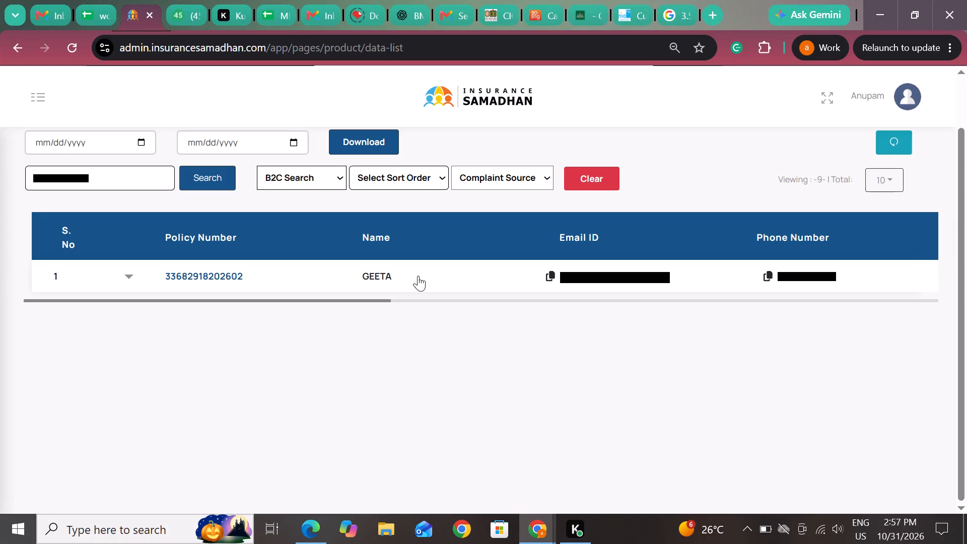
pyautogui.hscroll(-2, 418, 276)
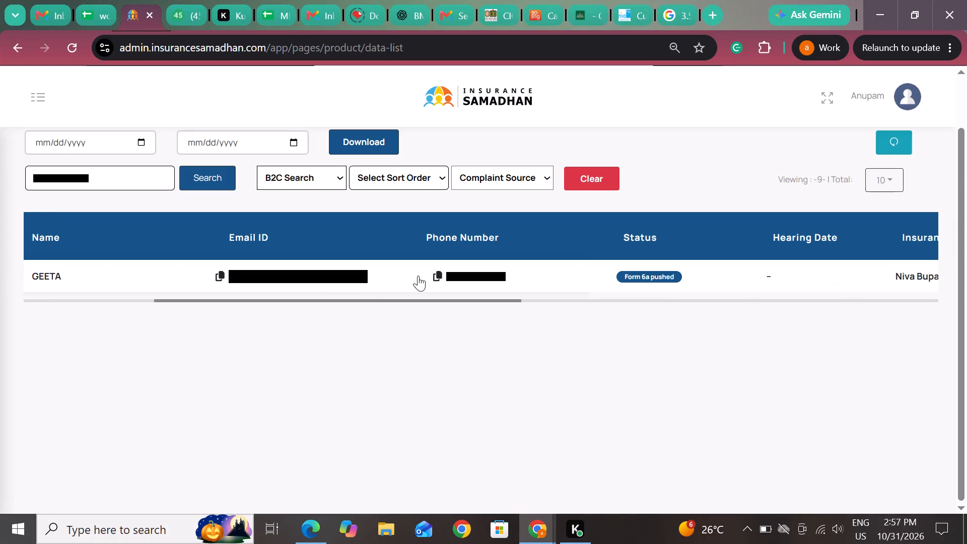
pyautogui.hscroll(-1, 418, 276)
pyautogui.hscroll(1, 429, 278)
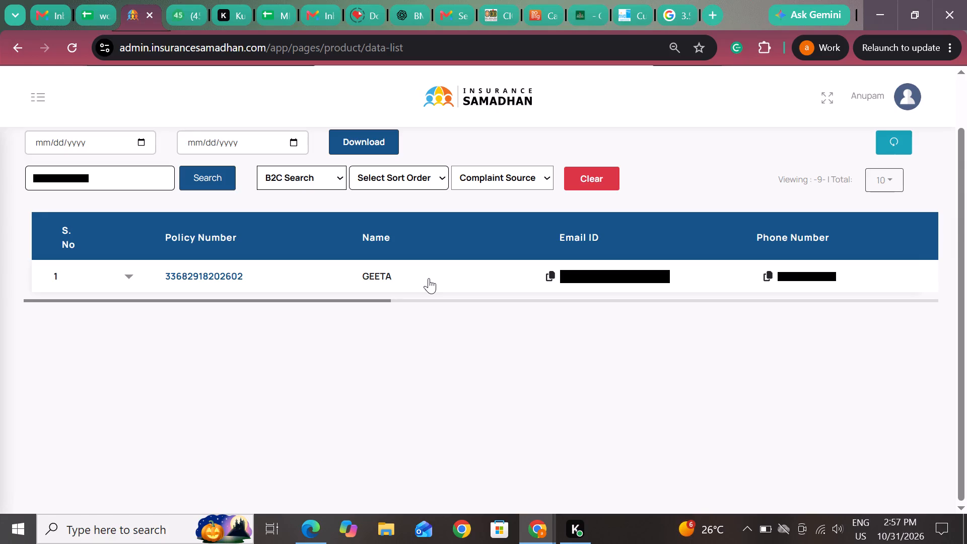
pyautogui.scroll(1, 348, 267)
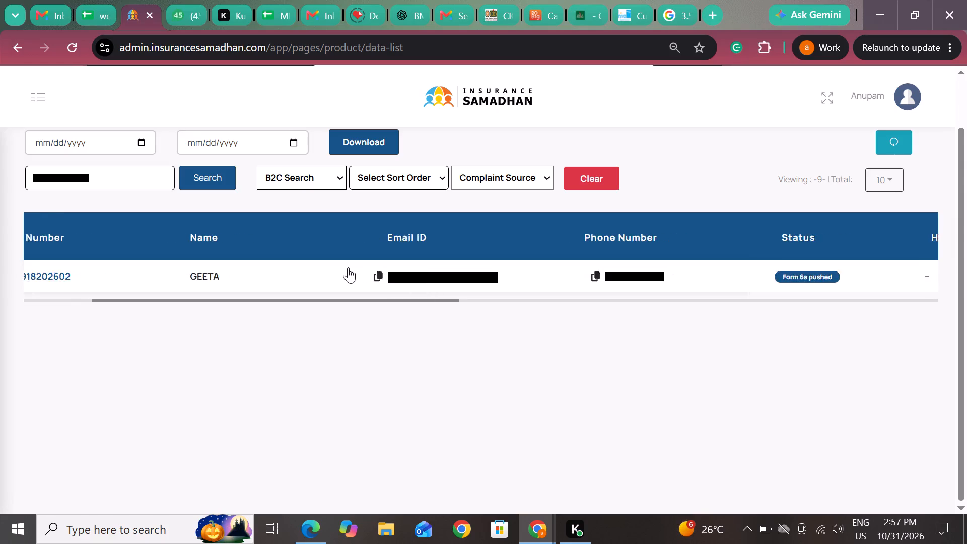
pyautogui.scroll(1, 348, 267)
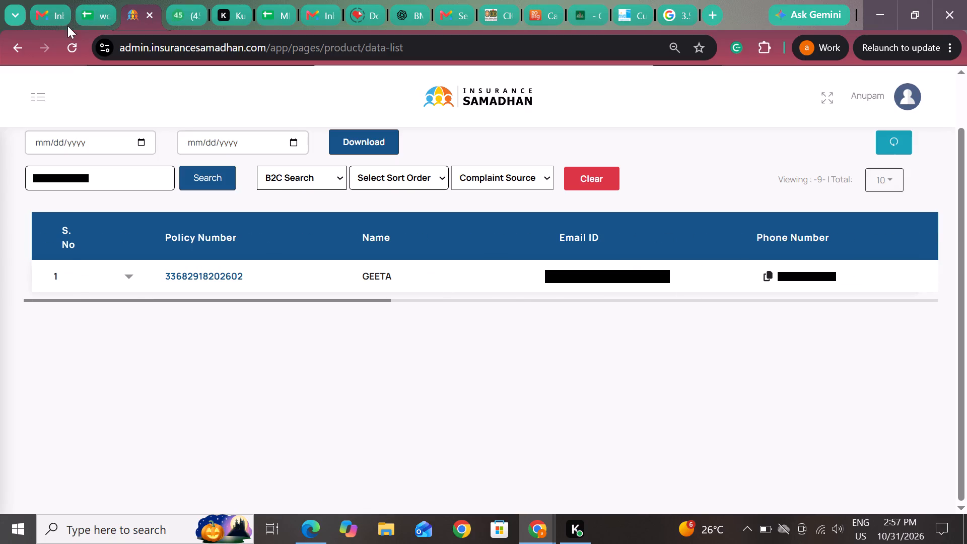
# Switch to the 6A pushed september worksheet and review the client's entries in row 582.
pyautogui.click(90, 26)
pyautogui.click(226, 277)
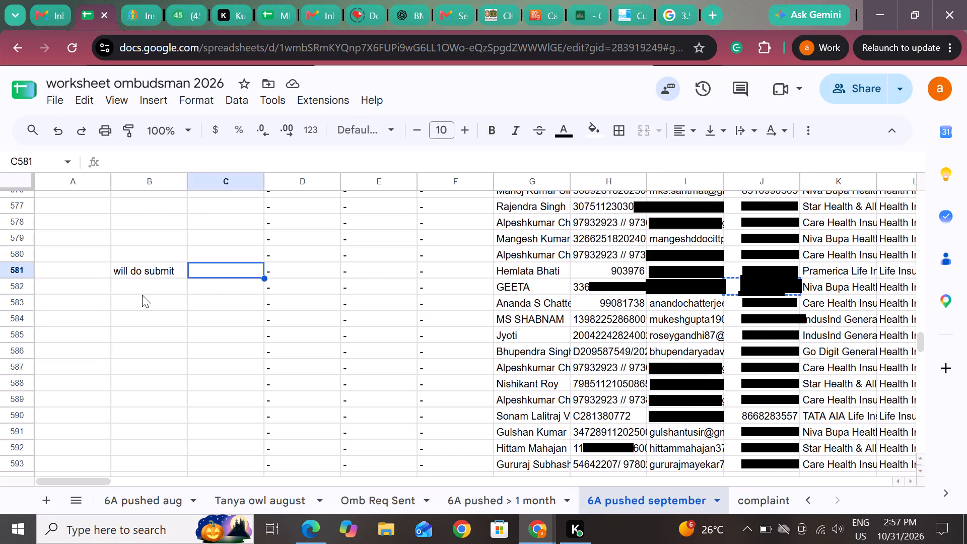
pyautogui.click(142, 295)
pyautogui.click(638, 283)
pyautogui.click(687, 263)
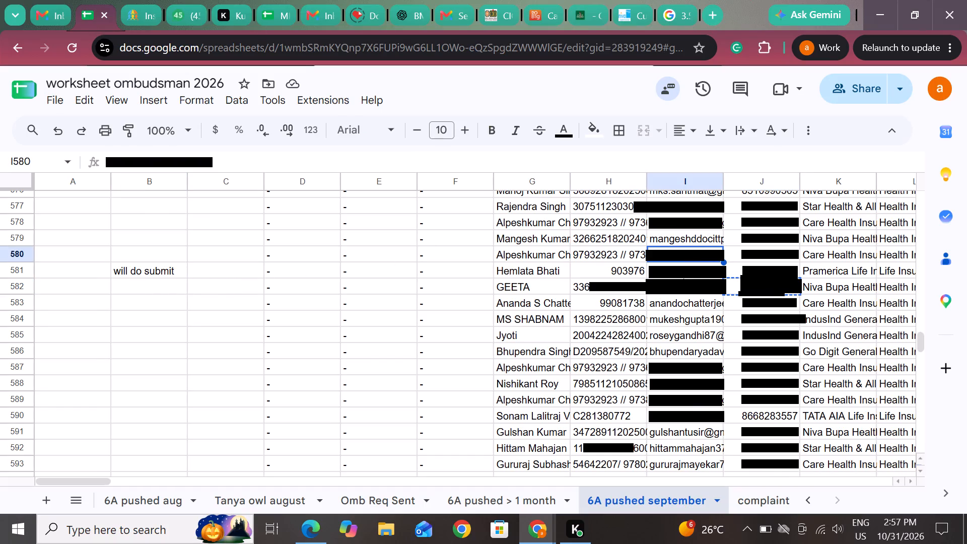
pyautogui.click(682, 286)
pyautogui.click(522, 292)
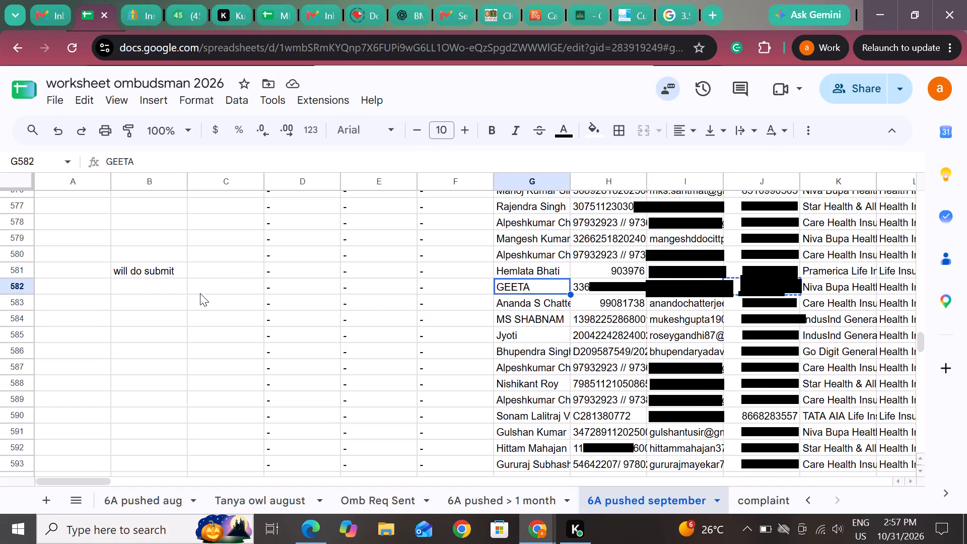
pyautogui.click(200, 293)
pyautogui.click(137, 283)
pyautogui.click(702, 288)
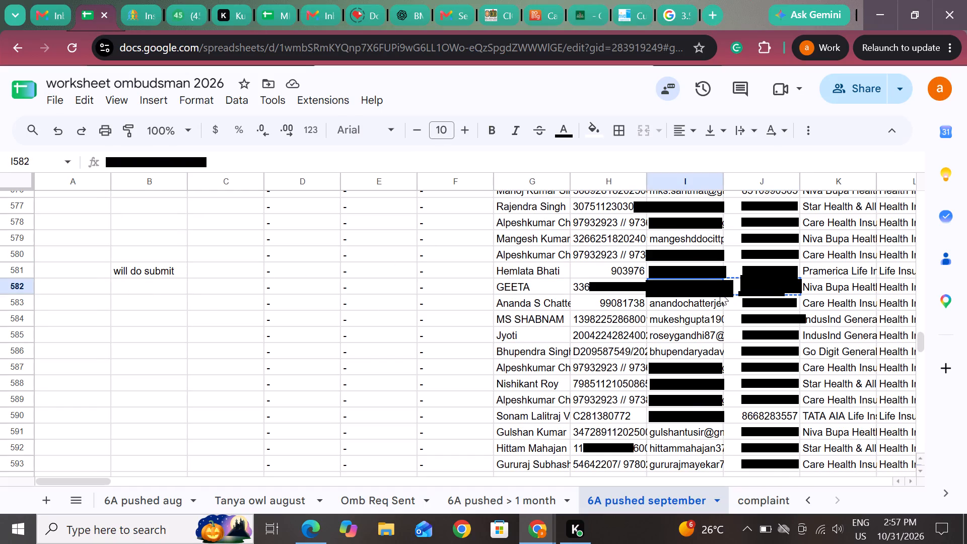
pyautogui.click(762, 290)
pyautogui.click(134, 278)
pyautogui.click(136, 290)
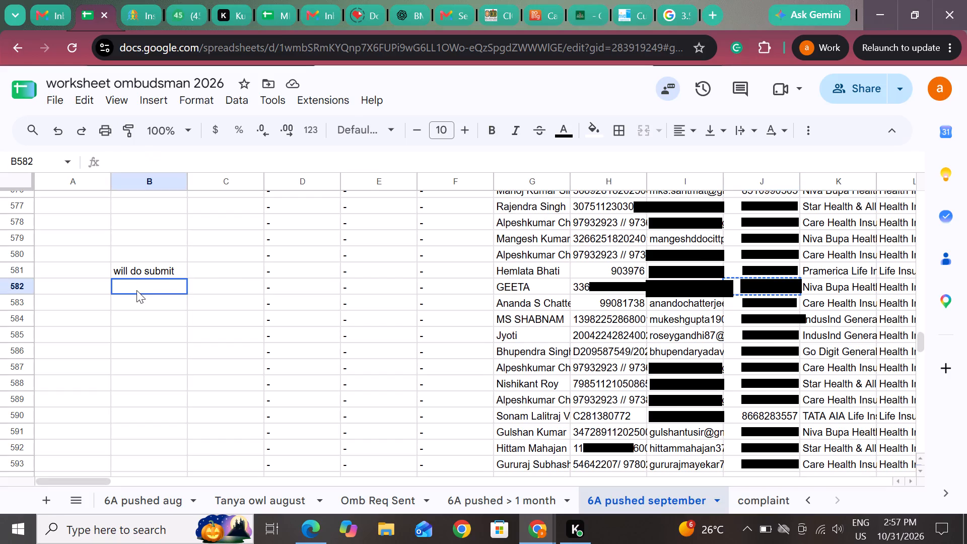
pyautogui.click(308, 305)
pyautogui.click(593, 285)
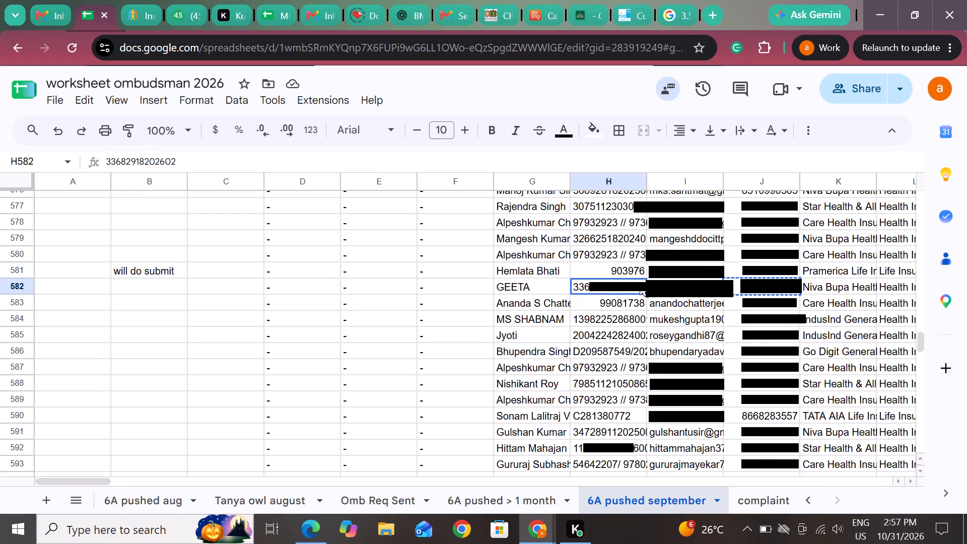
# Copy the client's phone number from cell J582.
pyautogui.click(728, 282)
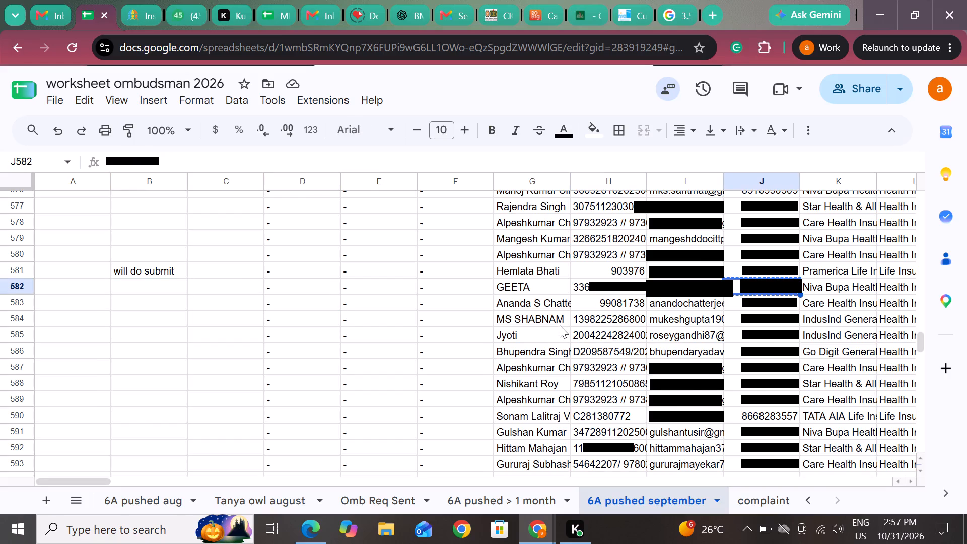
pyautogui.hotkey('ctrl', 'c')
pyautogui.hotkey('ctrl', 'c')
# Return to the Insurance Samadhan complaint list, read the found complaint's communication log, and close both the log and the row's actions.
pyautogui.click(133, 21)
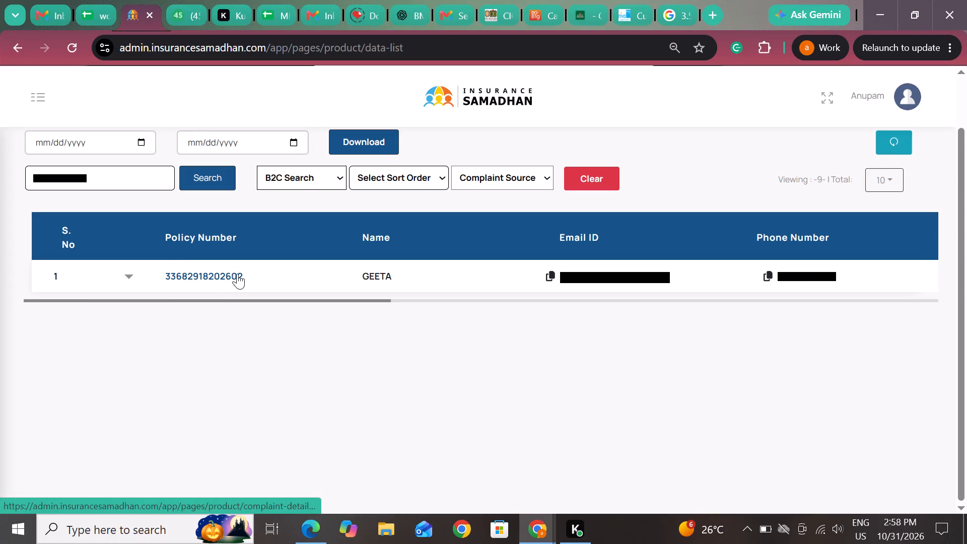
pyautogui.hscroll(-9, 237, 274)
pyautogui.hscroll(8, 131, 256)
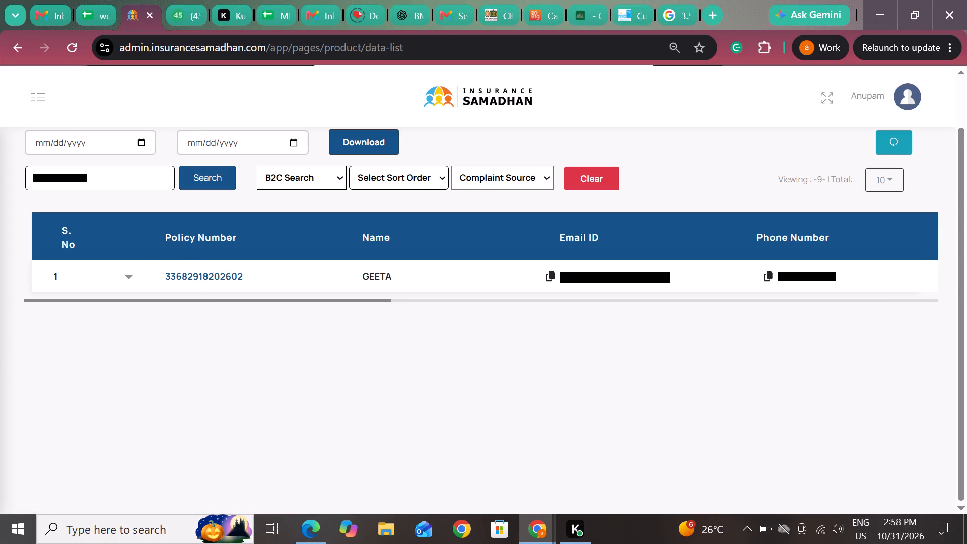
pyautogui.hscroll(-2, 339, 257)
pyautogui.click(338, 278)
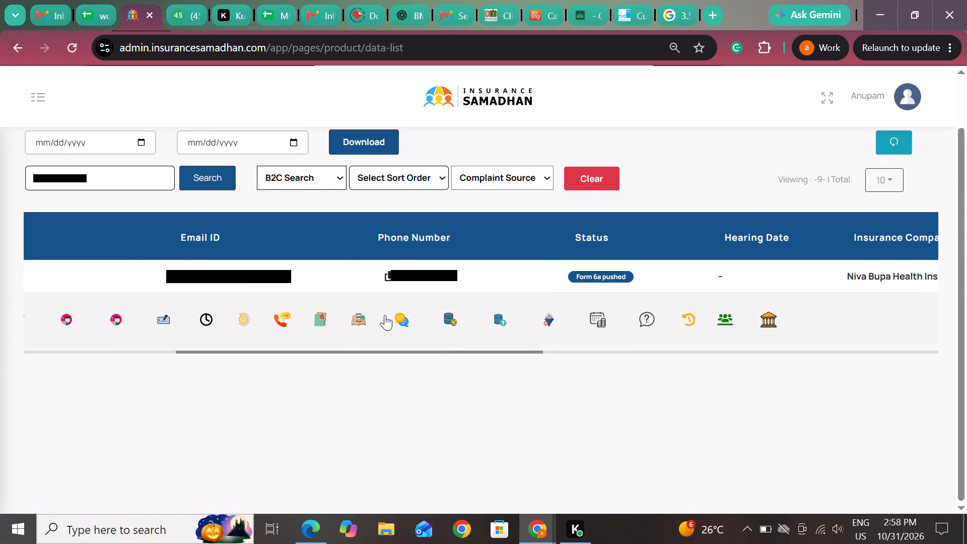
pyautogui.click(398, 321)
pyautogui.scroll(8, 253, 290)
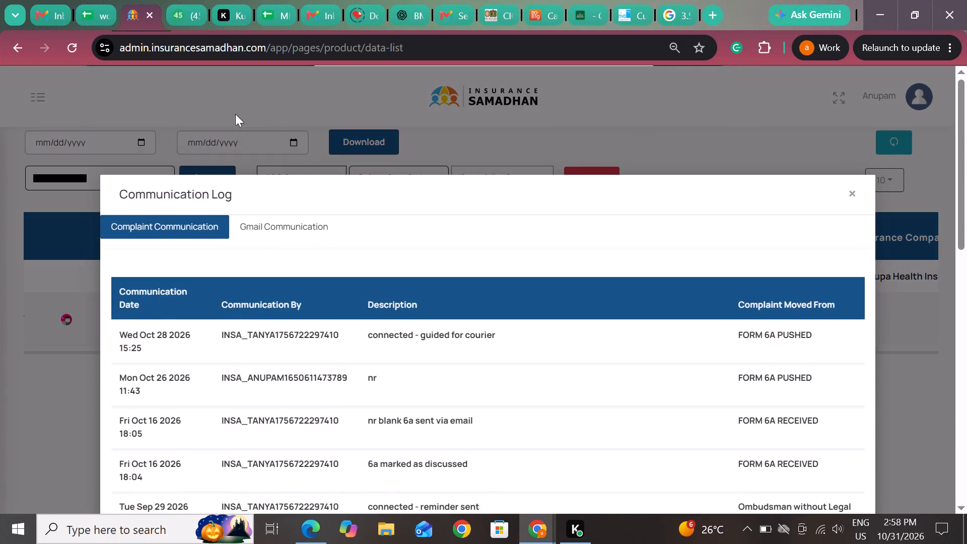
pyautogui.click(235, 114)
pyautogui.hscroll(9, 255, 288)
pyautogui.click(122, 274)
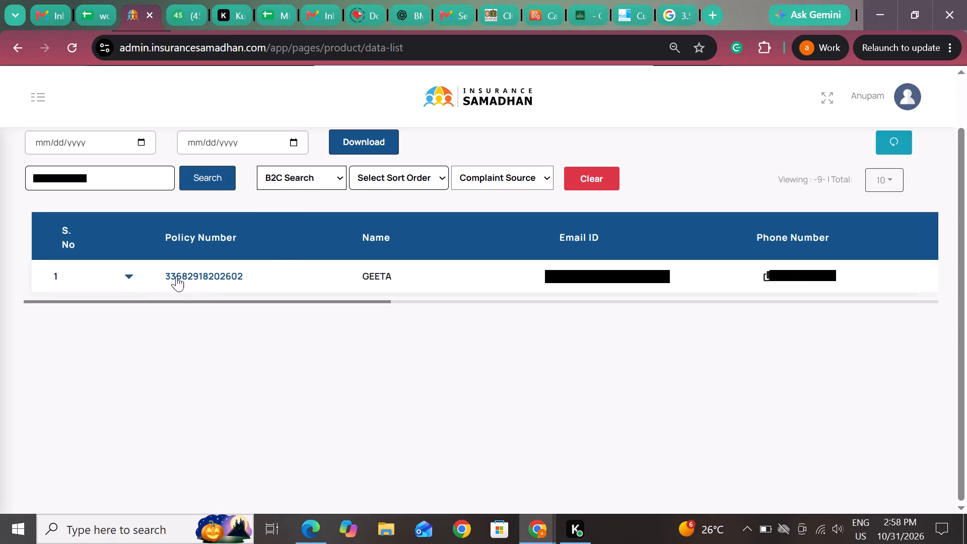
# Reopen the communication log of the Form 6a pushed complaint to check its earlier entries, and close it.
pyautogui.hscroll(-2, 266, 281)
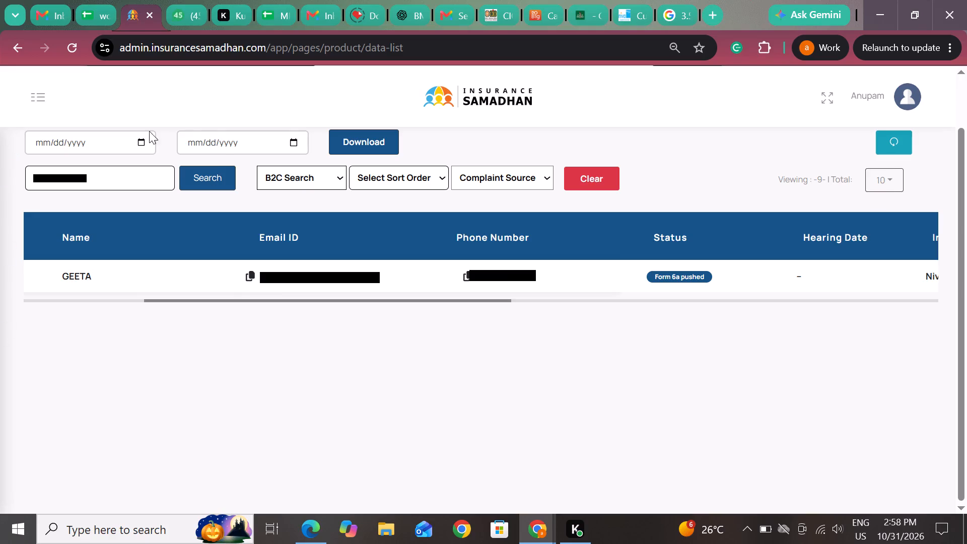
pyautogui.rightClick(406, 274)
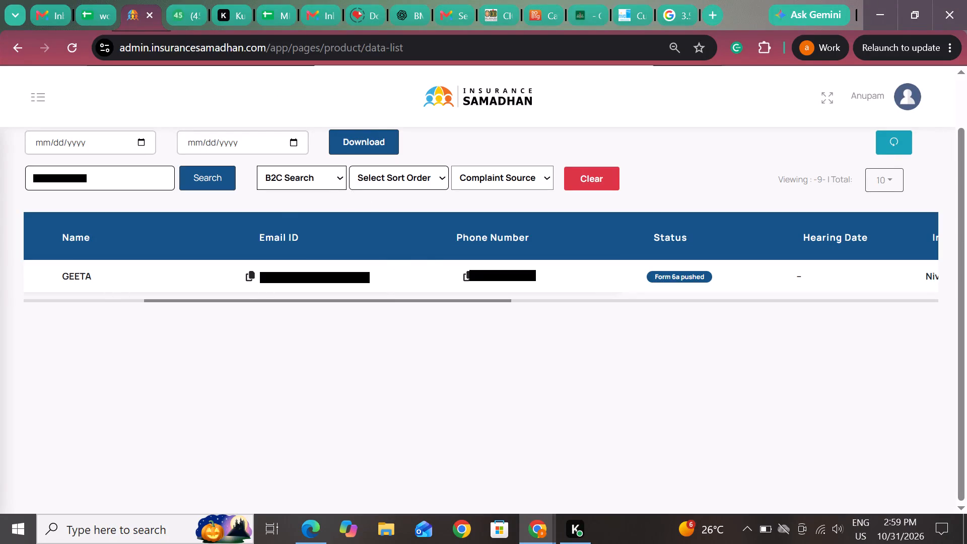
pyautogui.click(416, 281)
pyautogui.click(485, 323)
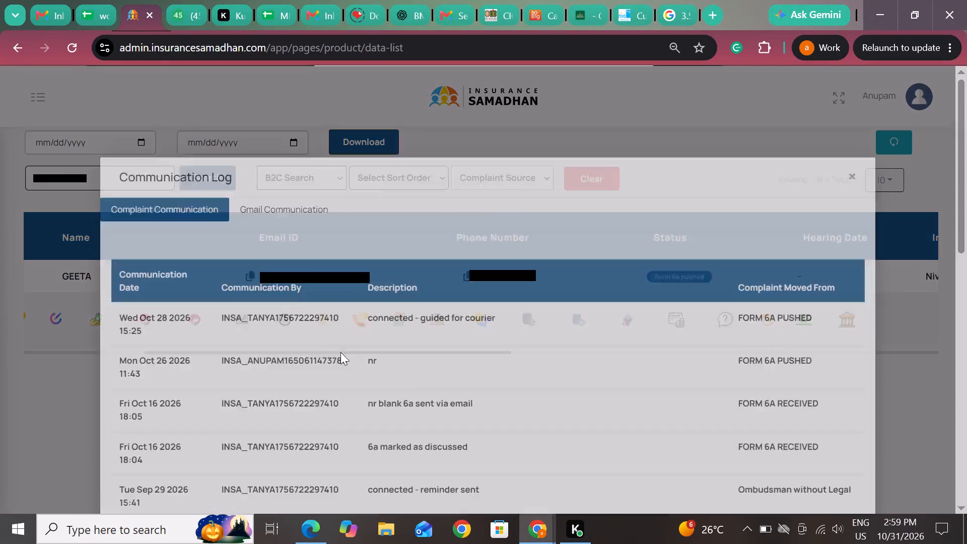
pyautogui.scroll(6, 343, 201)
pyautogui.click(311, 83)
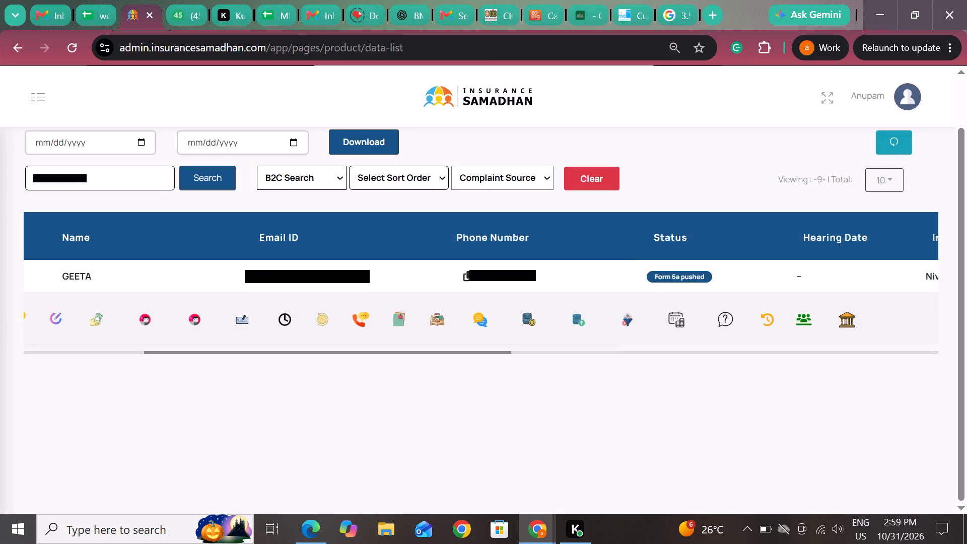
# Copy the client's phone number from the complaint row and call it with the Smartflo dialer.
pyautogui.click(470, 276)
pyautogui.click(533, 19)
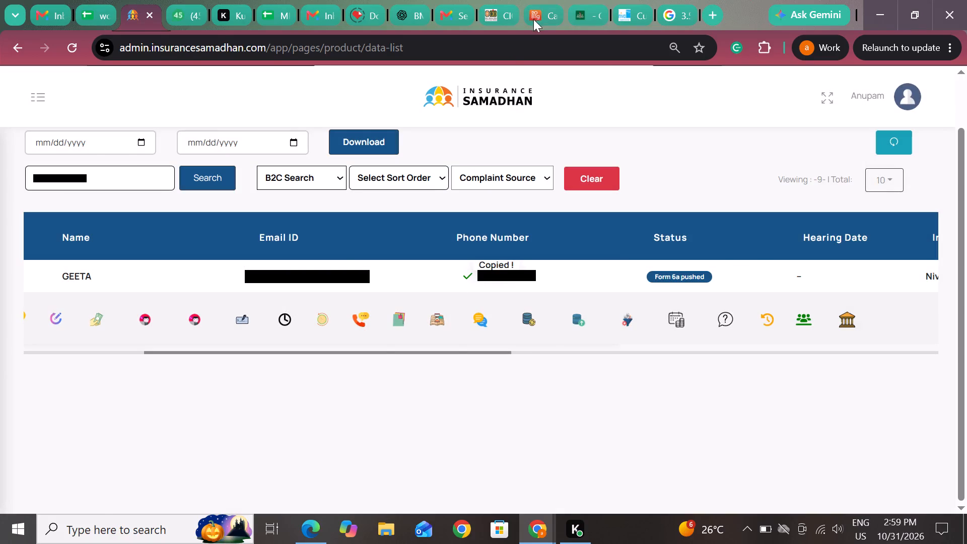
pyautogui.keyDown('ctrl'); pyautogui.doubleClick(441, 170); pyautogui.keyUp('ctrl')
pyautogui.hotkey('ctrl', 'v')
pyautogui.click(459, 436)
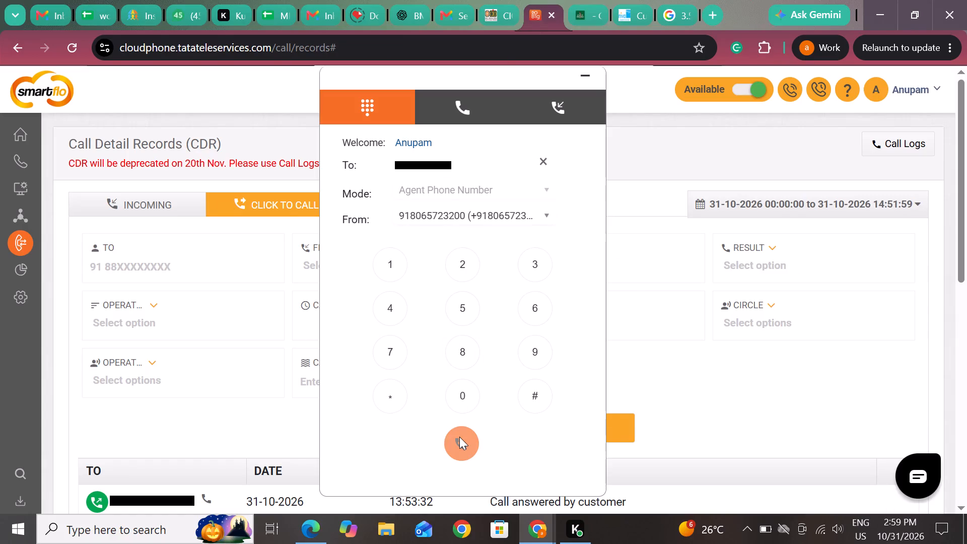
pyautogui.moveTo(459, 437); pyautogui.dragTo(468, 443)
pyautogui.moveTo(468, 443); pyautogui.dragTo(468, 443)
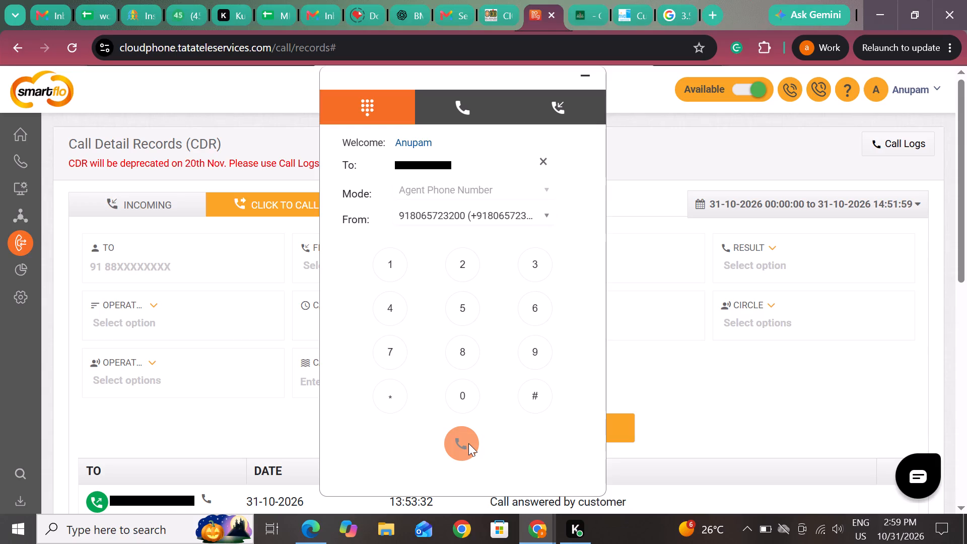
pyautogui.moveTo(468, 443); pyautogui.dragTo(468, 443)
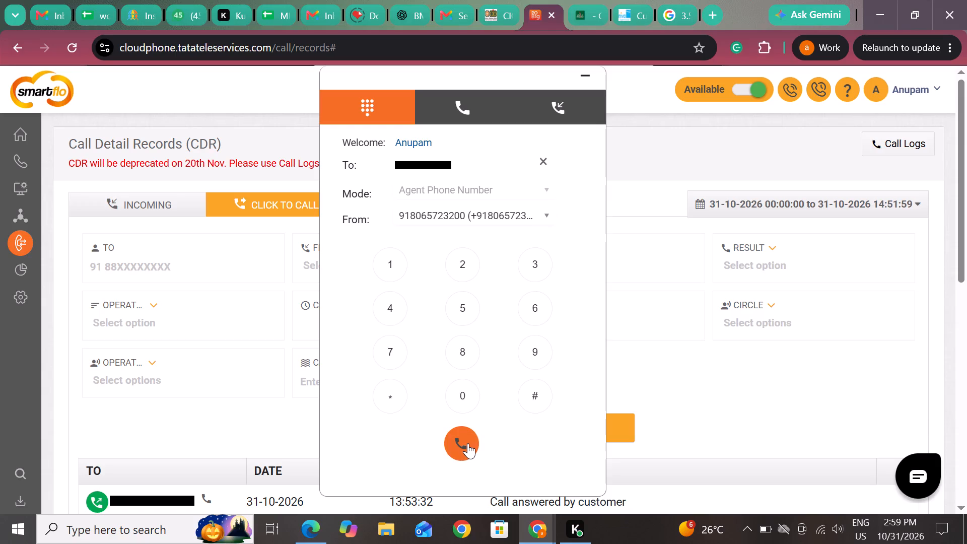
pyautogui.moveTo(468, 443); pyautogui.dragTo(470, 446)
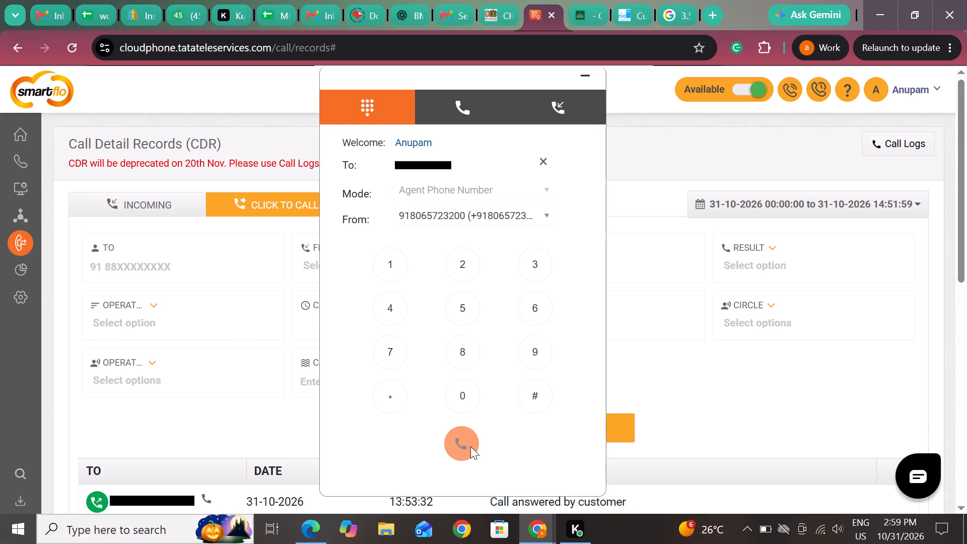
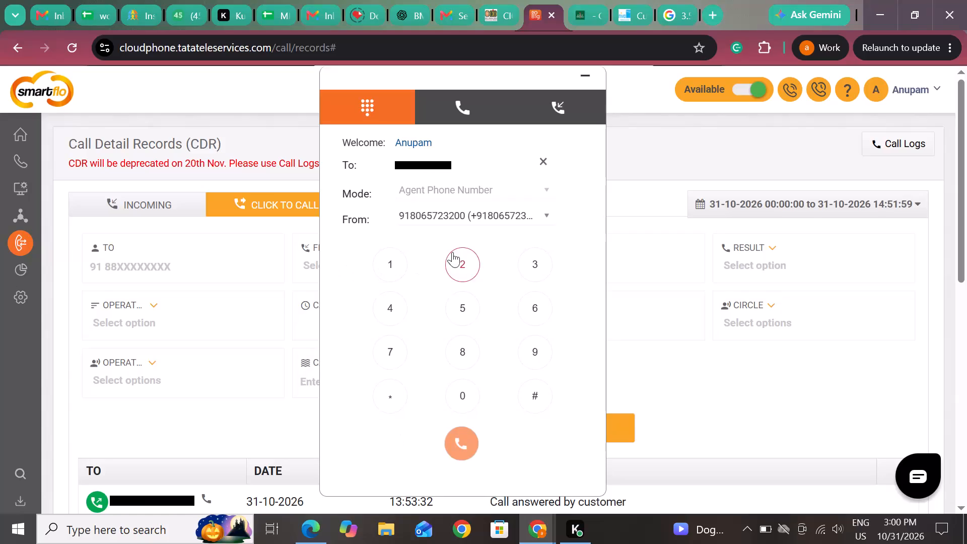
# Switch to the Insurance Samadhan complaint list, add the comment "nr" to the Form 6a pushed complaint's communication log, and close the log.
pyautogui.click(131, 21)
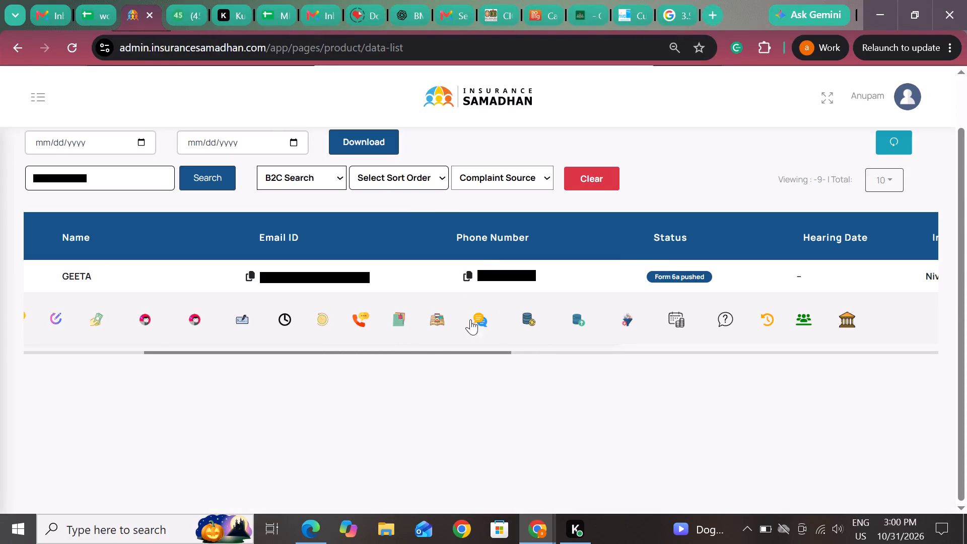
pyautogui.click(487, 315)
pyautogui.scroll(-8, 442, 382)
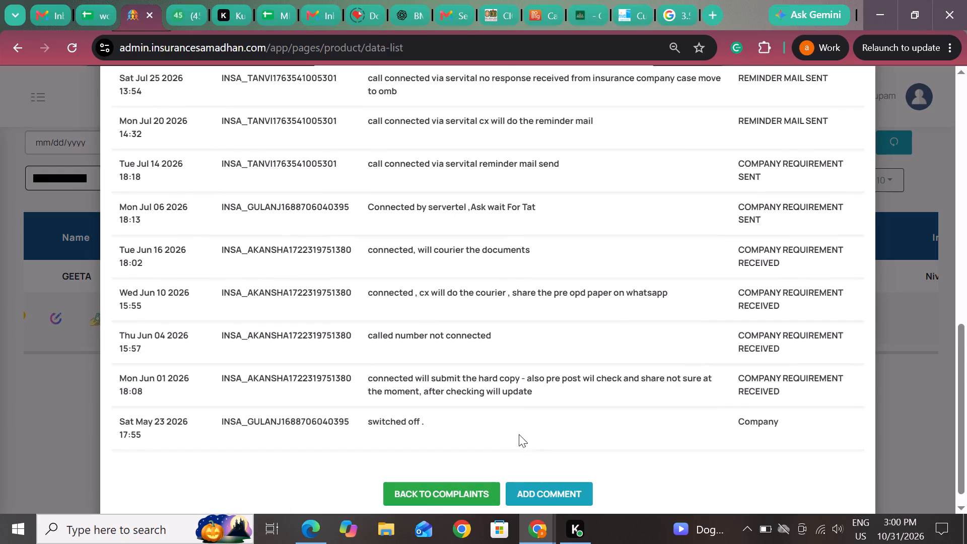
pyautogui.click(536, 468)
pyautogui.click(455, 367)
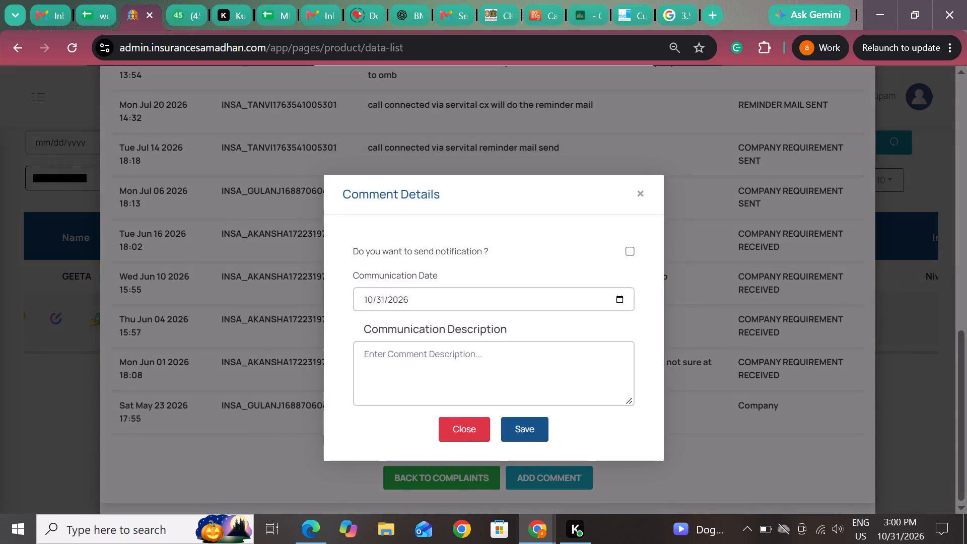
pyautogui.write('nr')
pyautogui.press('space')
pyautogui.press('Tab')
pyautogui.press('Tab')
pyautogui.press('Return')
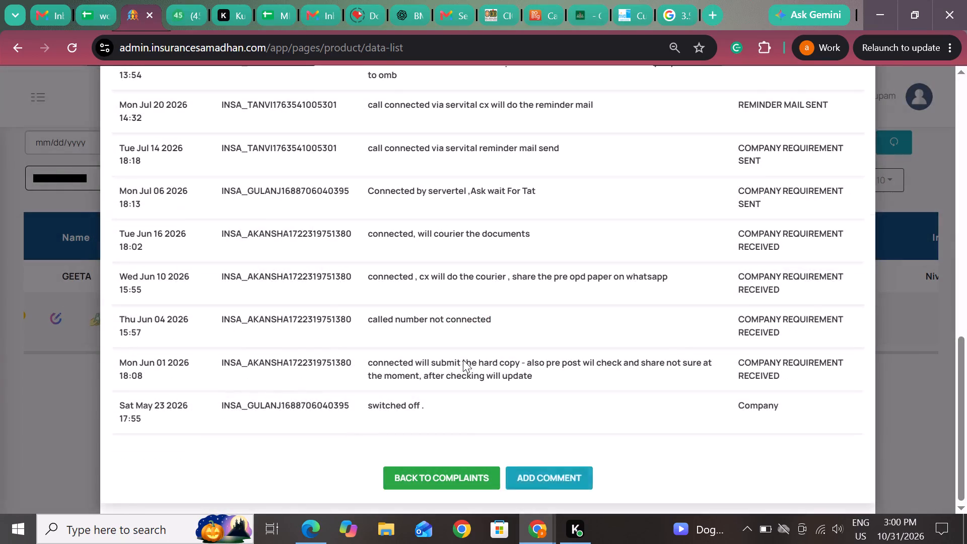
pyautogui.scroll(7, 450, 212)
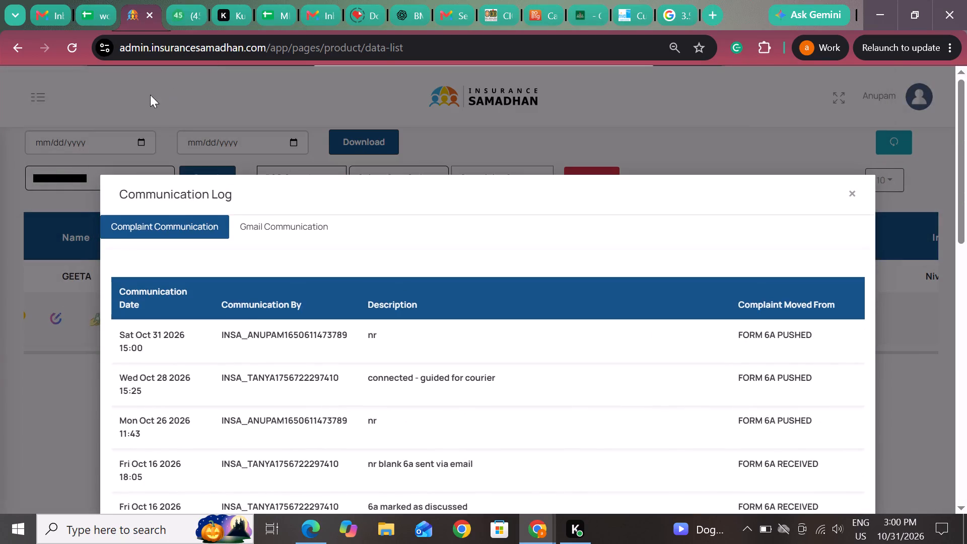
pyautogui.click(126, 95)
# In the worksheet ombudsman 2026 spreadsheet, enter the remark "nr" in cell B582 for the called client.
pyautogui.click(91, 20)
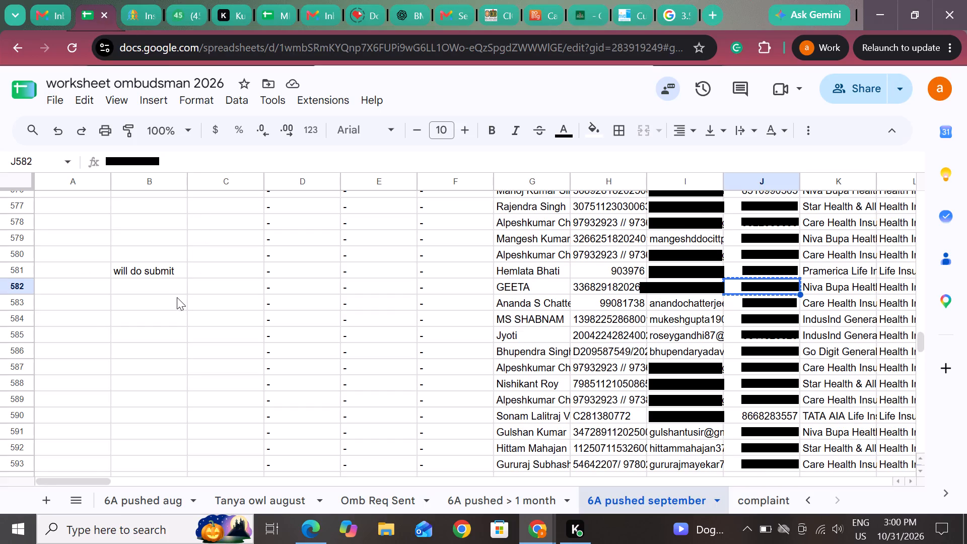
pyautogui.click(177, 297)
pyautogui.click(168, 291)
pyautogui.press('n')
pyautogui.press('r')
pyautogui.click(163, 305)
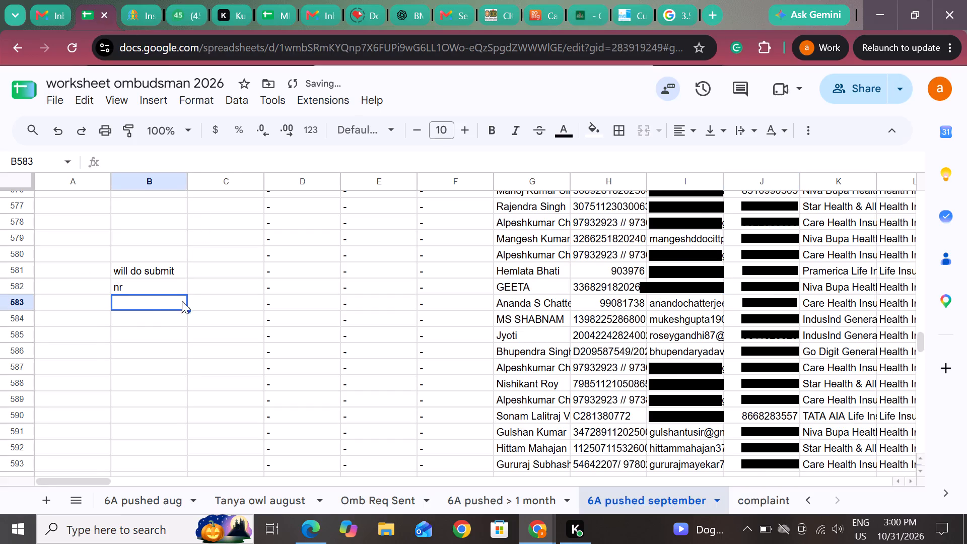
# Look for a client row without a remark in the 6A pushed september sheet, selecting cell B575.
pyautogui.click(469, 299)
pyautogui.click(548, 298)
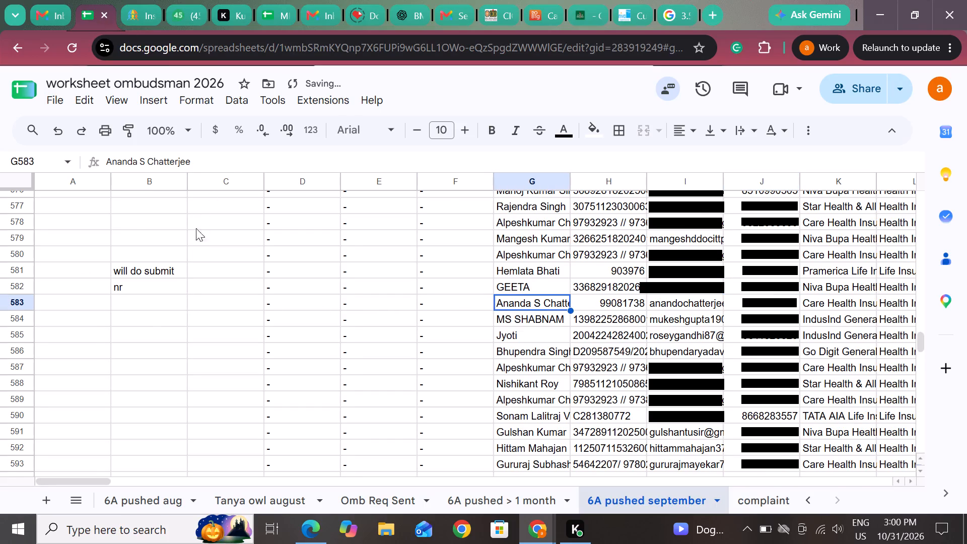
pyautogui.scroll(1, 181, 247)
pyautogui.click(167, 250)
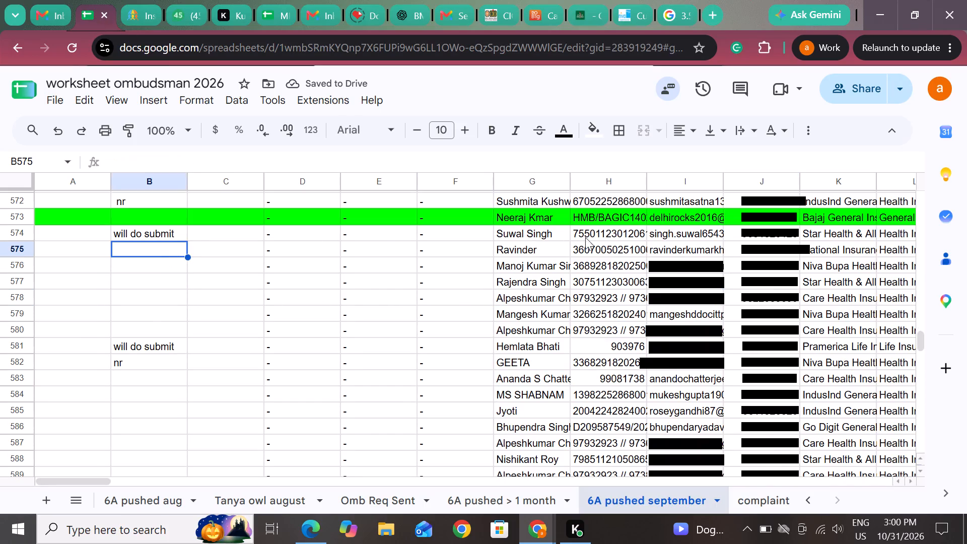
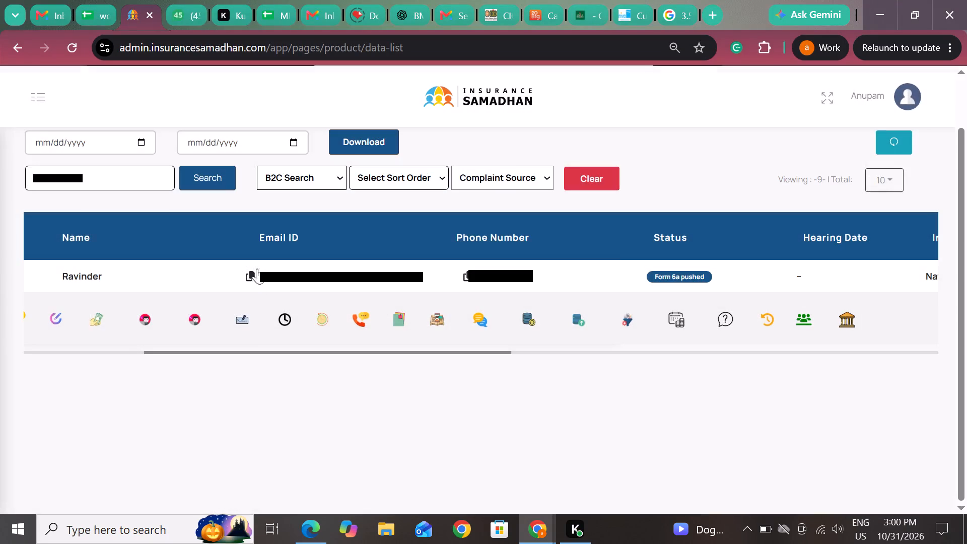
# Copy the client's phone number from the Form 6a pushed complaint row and call it with the Smartflo dialer.
pyautogui.click(452, 275)
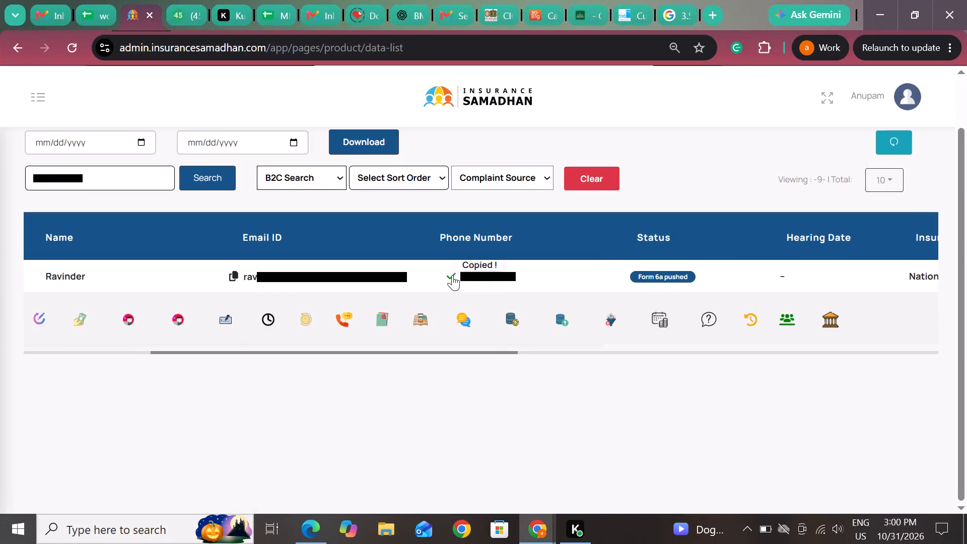
pyautogui.click(542, 17)
pyautogui.doubleClick(469, 165)
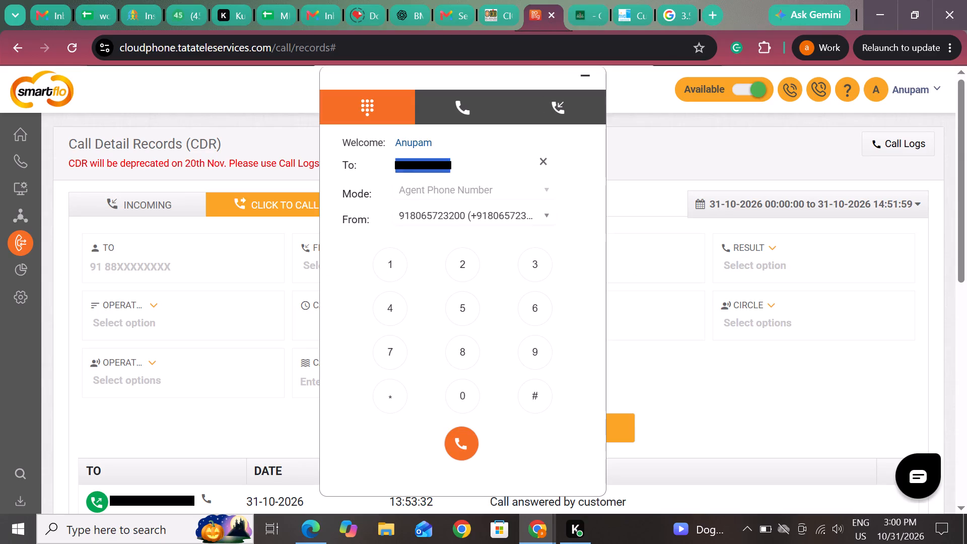
pyautogui.hotkey('ctrl', 'v')
pyautogui.click(454, 447)
pyautogui.scroll(5, 272, 245)
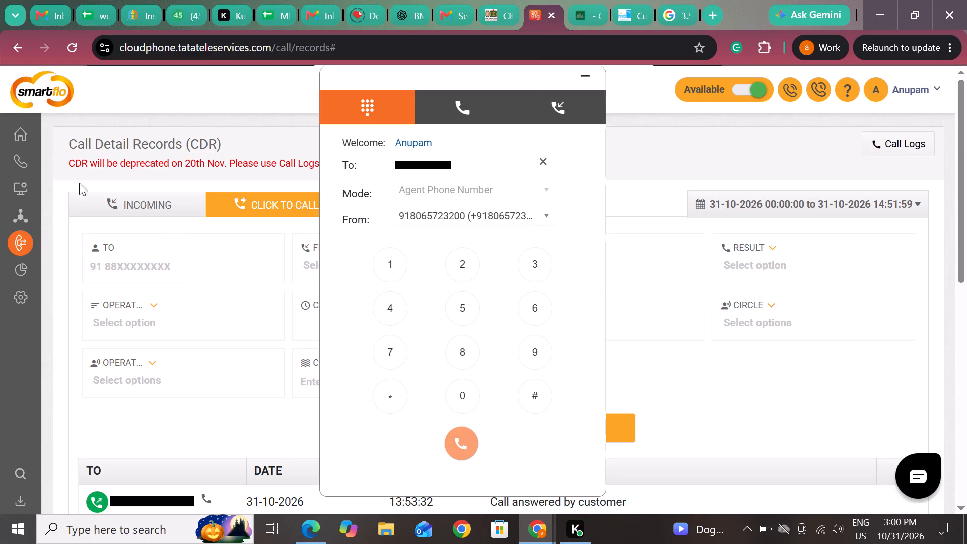
# Open the Live Calls page, check the incoming and click-to-call statistics, and collapse them again.
pyautogui.click(27, 159)
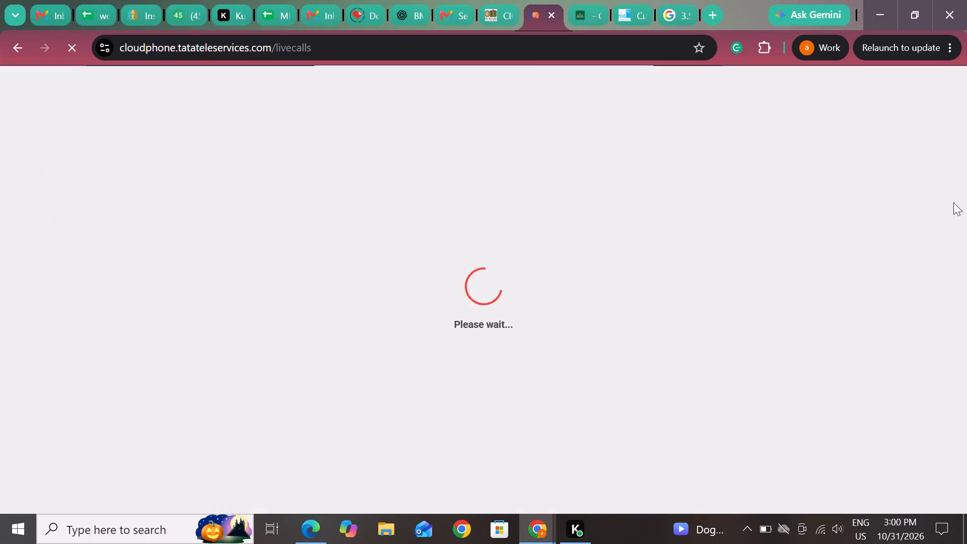
pyautogui.click(908, 138)
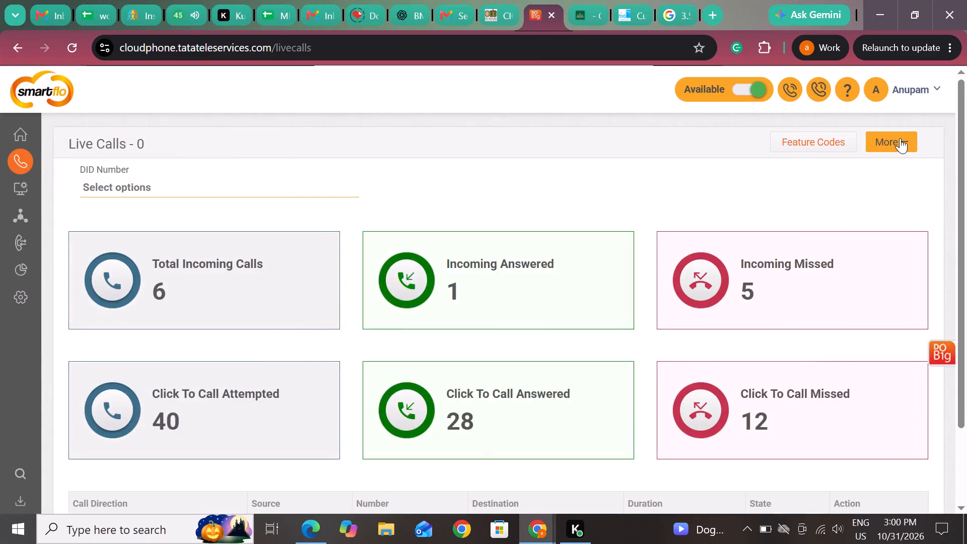
pyautogui.click(900, 138)
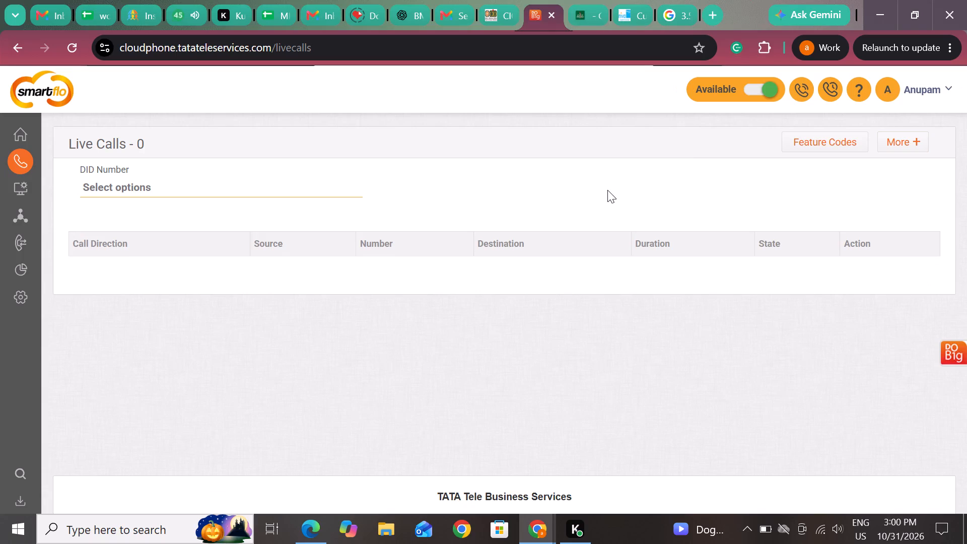
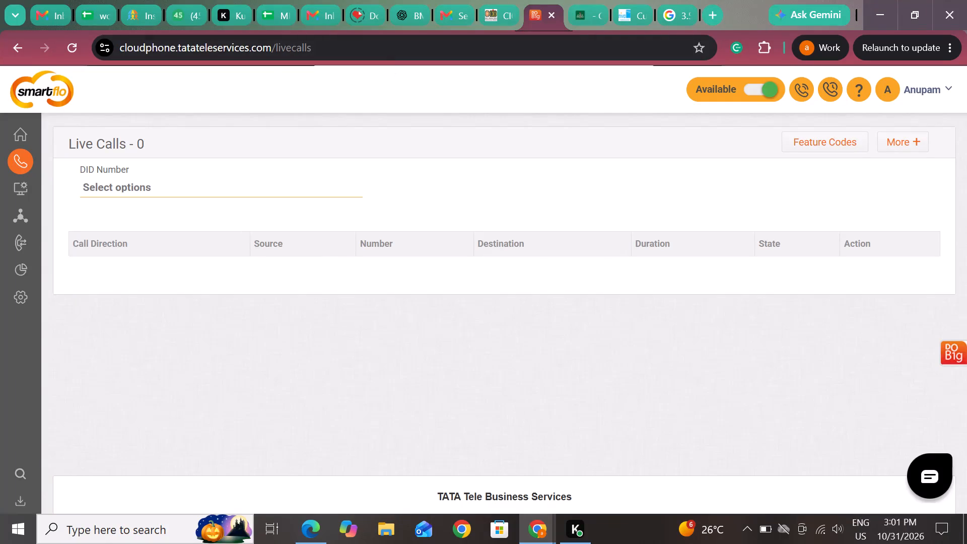
# Switch to the complaints site, copy the phone number of the row 575 client's complaint and review its communication log.
pyautogui.click(124, 17)
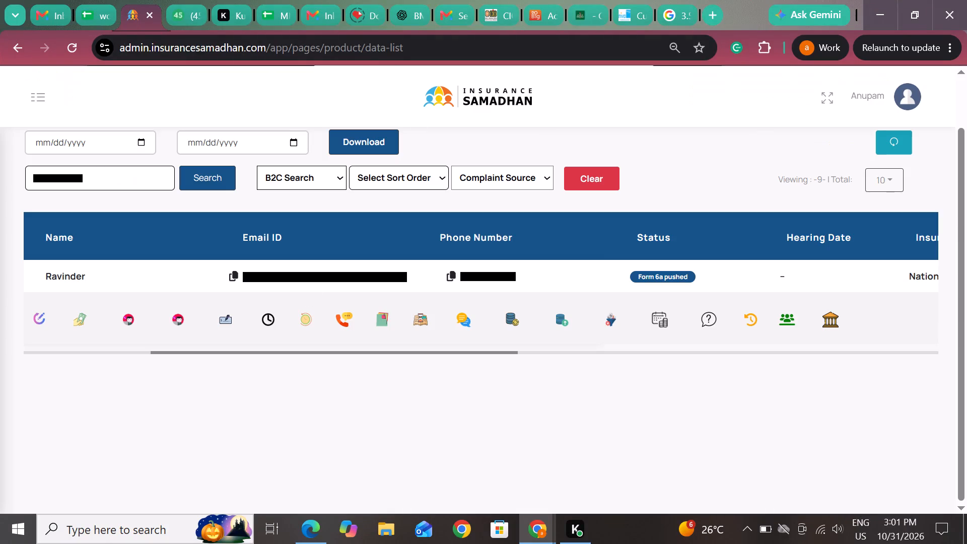
pyautogui.click(133, 273)
pyautogui.hscroll(-2, 304, 274)
pyautogui.click(548, 276)
pyautogui.click(526, 276)
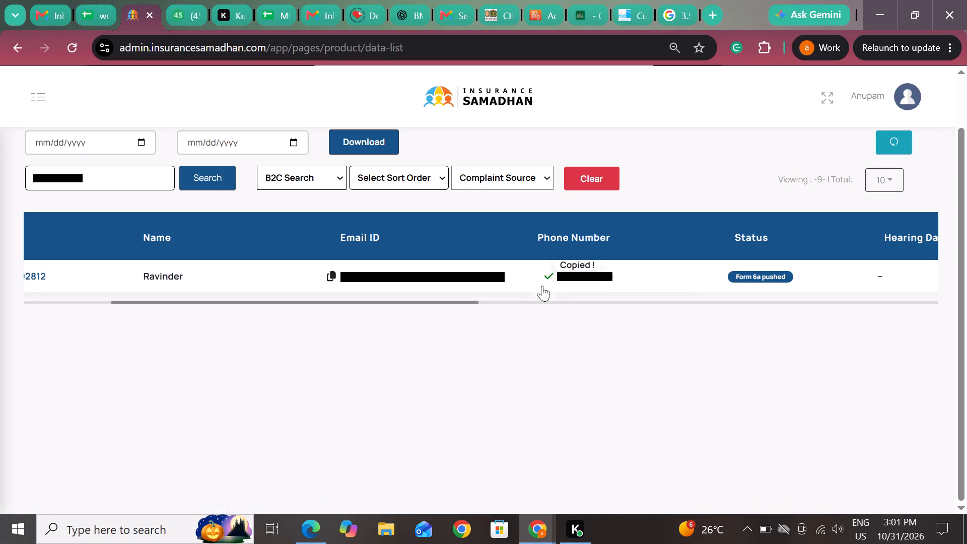
pyautogui.click(562, 321)
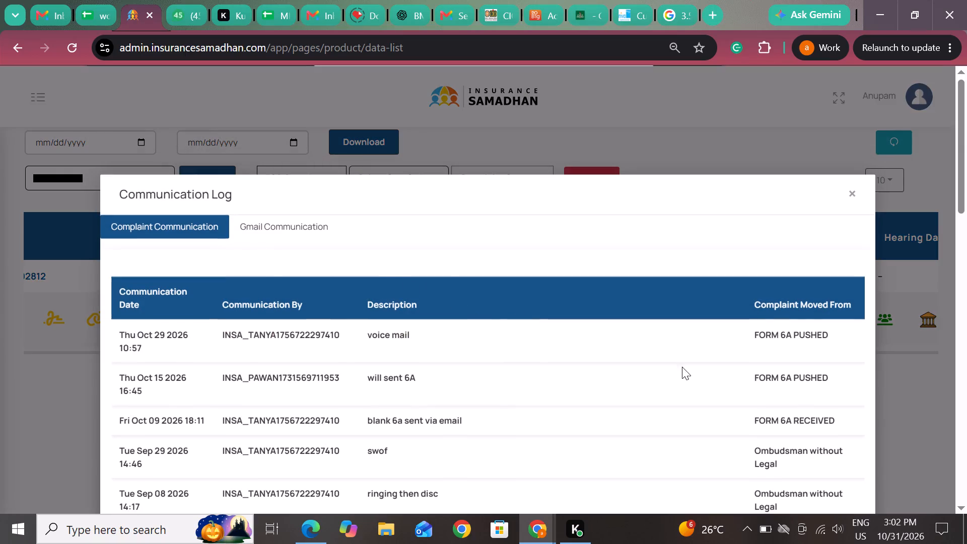
# Enter "nr" as the call outcome in column B of row 575 in the 6A pushed september worksheet.
pyautogui.click(83, 88)
pyautogui.tripleClick(94, 0)
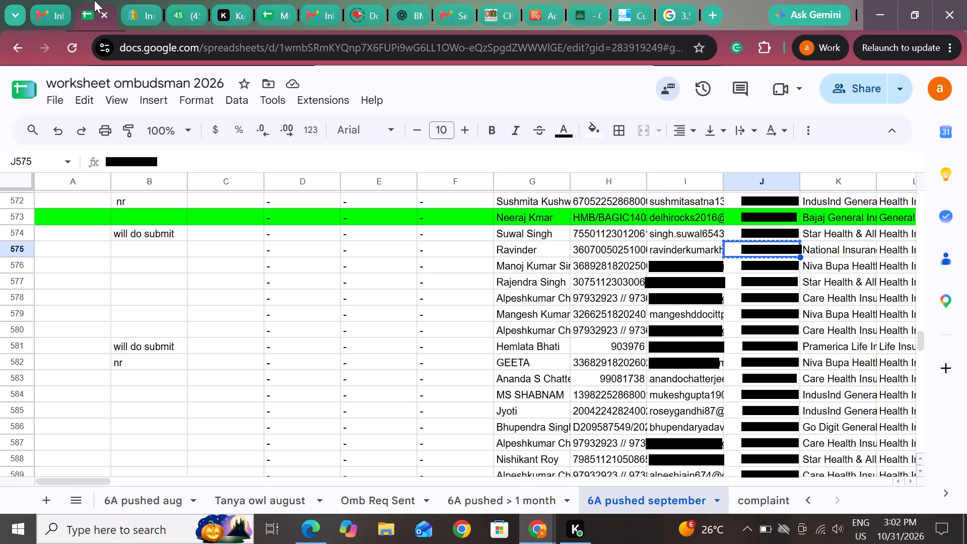
pyautogui.click(166, 241)
pyautogui.click(166, 244)
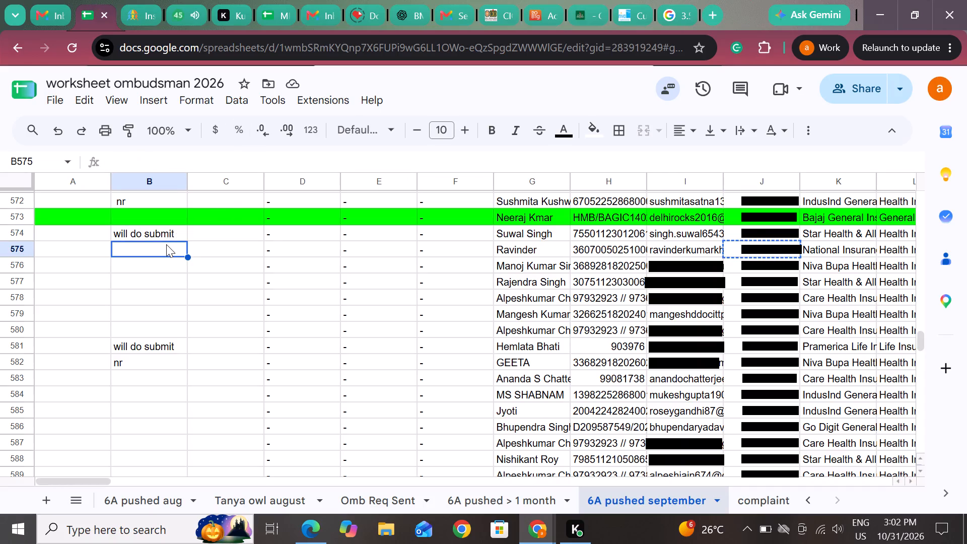
pyautogui.write('nr')
pyautogui.click(153, 267)
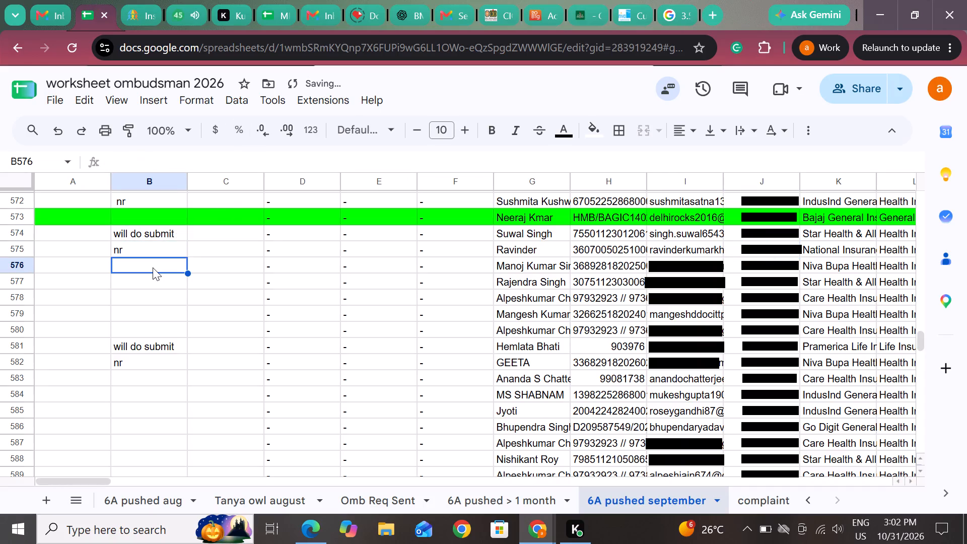
# Add the comment "nr" to the communication log of the row 575 client's complaint.
pyautogui.click(144, 17)
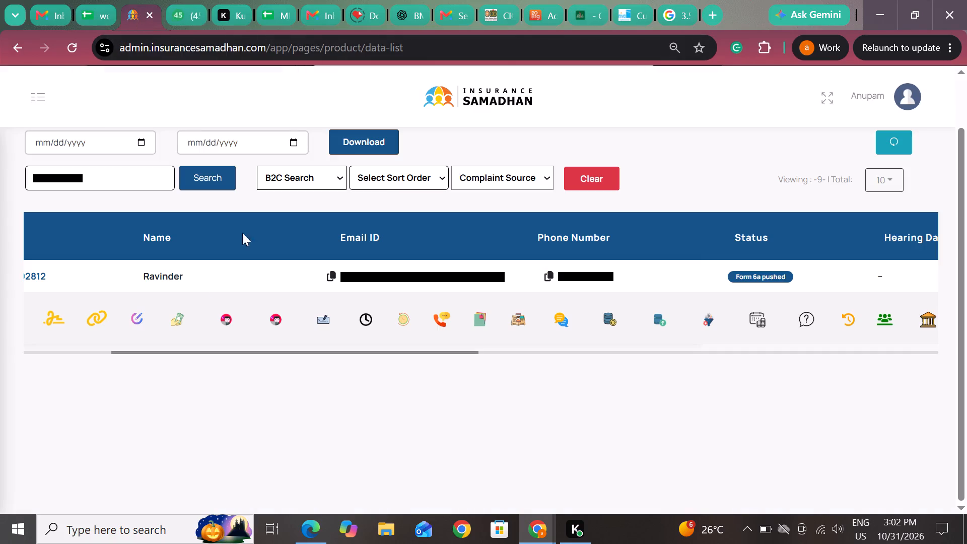
pyautogui.hscroll(-1, 263, 279)
pyautogui.click(475, 317)
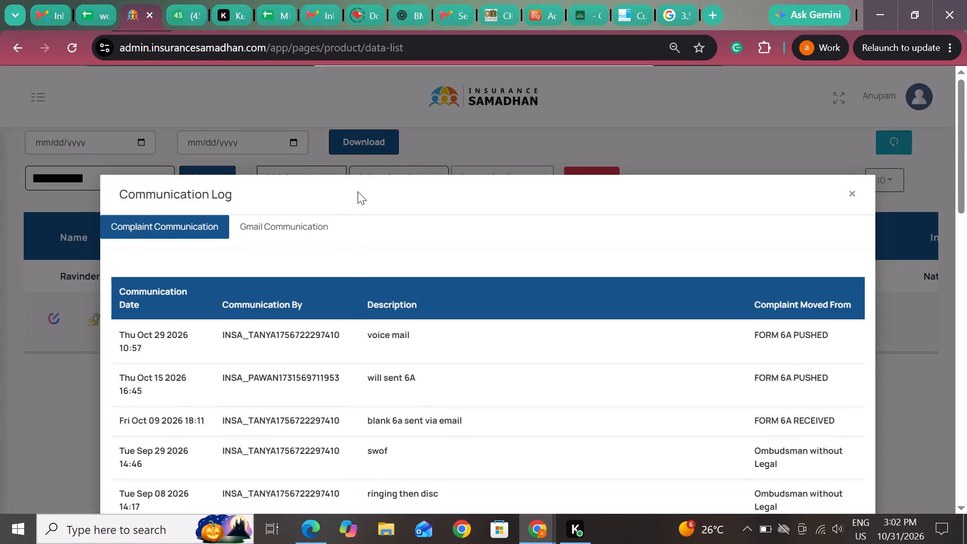
pyautogui.scroll(-16, 453, 428)
pyautogui.click(551, 473)
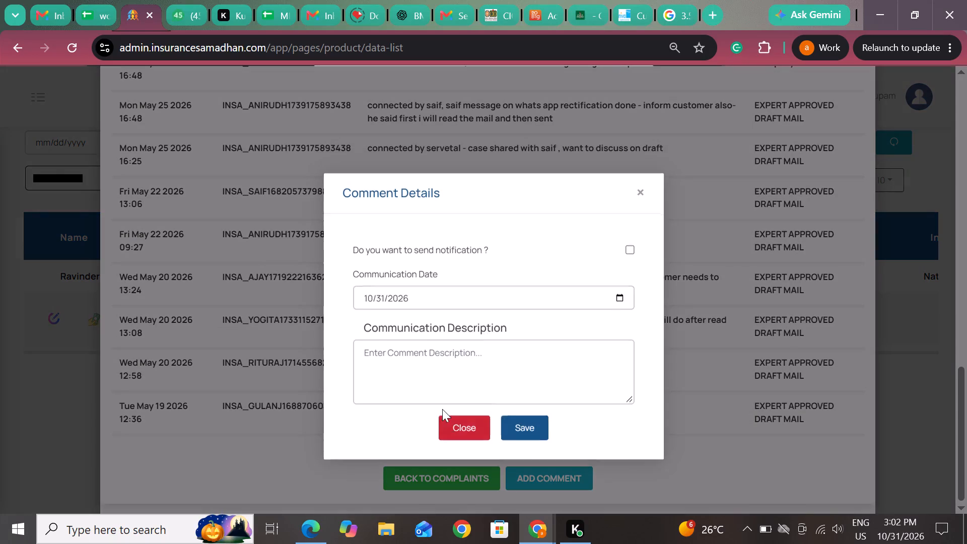
pyautogui.click(442, 409)
pyautogui.click(387, 381)
pyautogui.press('n')
pyautogui.press('r')
pyautogui.click(523, 438)
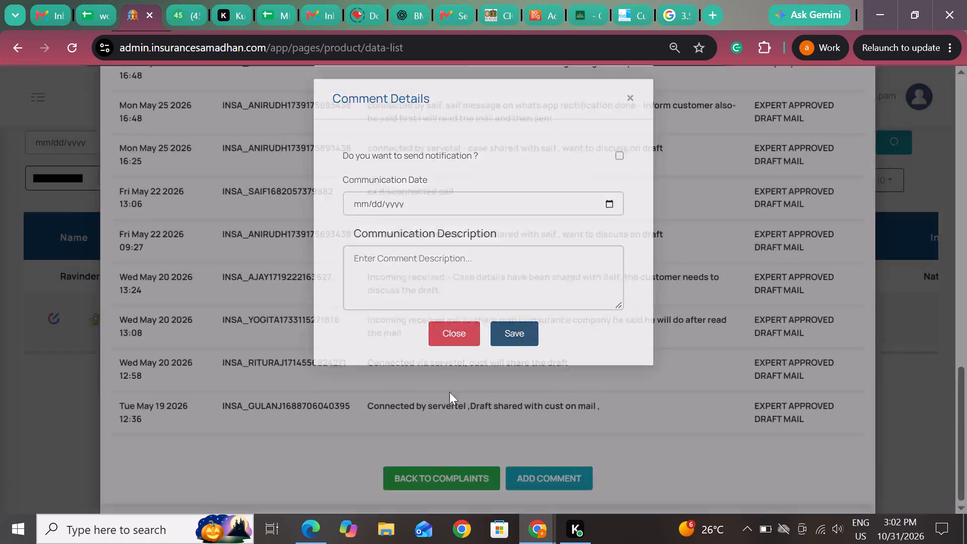
pyautogui.scroll(16, 371, 276)
pyautogui.click(395, 133)
# From the complaint's Other Actions section, send the client the single Non-Responsive Reminder mail.
pyautogui.hscroll(6, 279, 227)
pyautogui.click(189, 277)
pyautogui.click(782, 193)
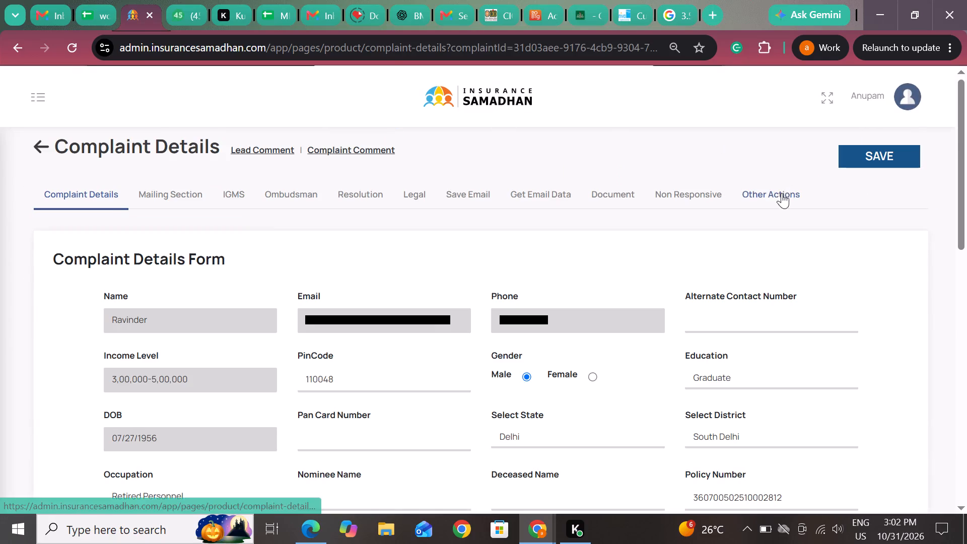
pyautogui.scroll(-6, 156, 205)
pyautogui.click(107, 246)
pyautogui.click(83, 287)
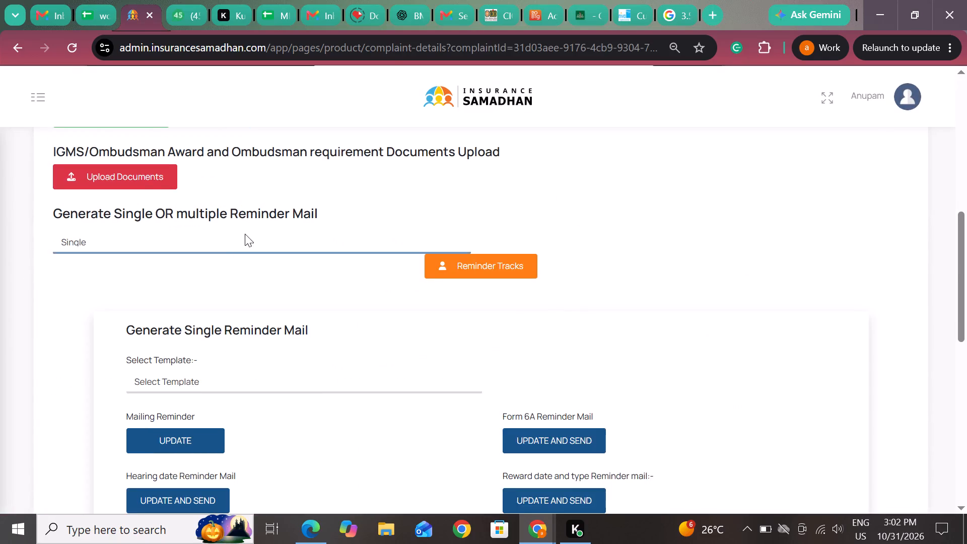
pyautogui.scroll(-5, 249, 233)
pyautogui.click(179, 258)
pyautogui.click(186, 242)
pyautogui.scroll(-3, 410, 226)
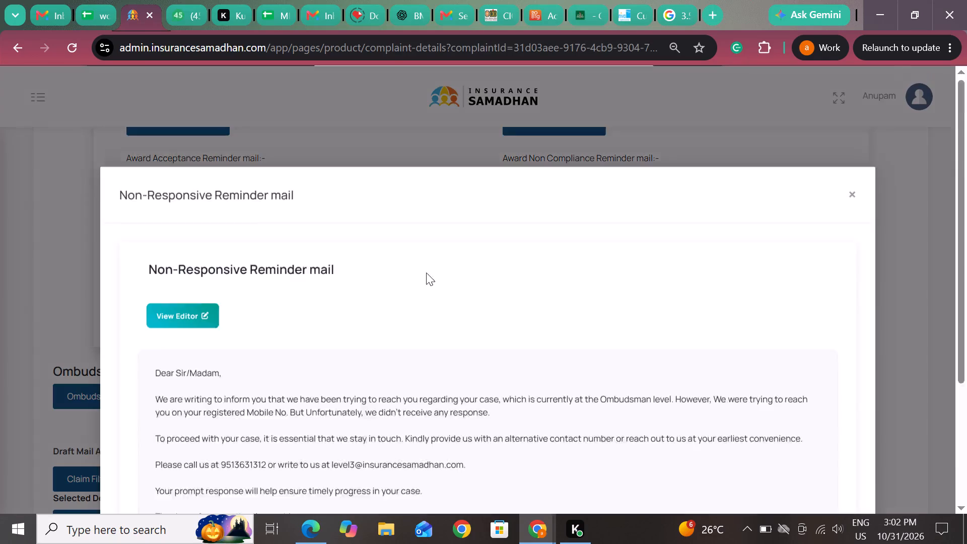
pyautogui.scroll(-5, 426, 273)
pyautogui.click(511, 476)
pyautogui.click(556, 141)
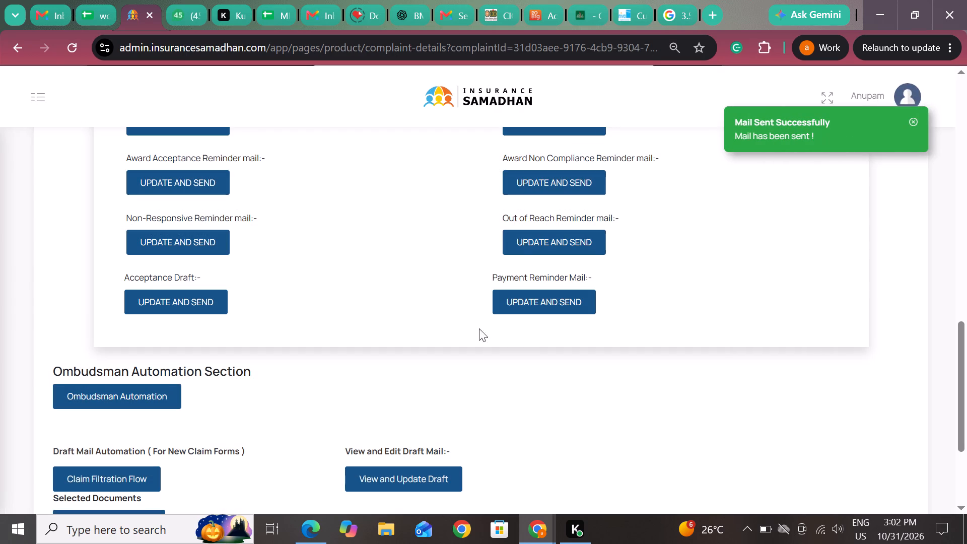
# Copy the row 576 client's phone number from the worksheet and search All Complaints for it.
pyautogui.click(79, 15)
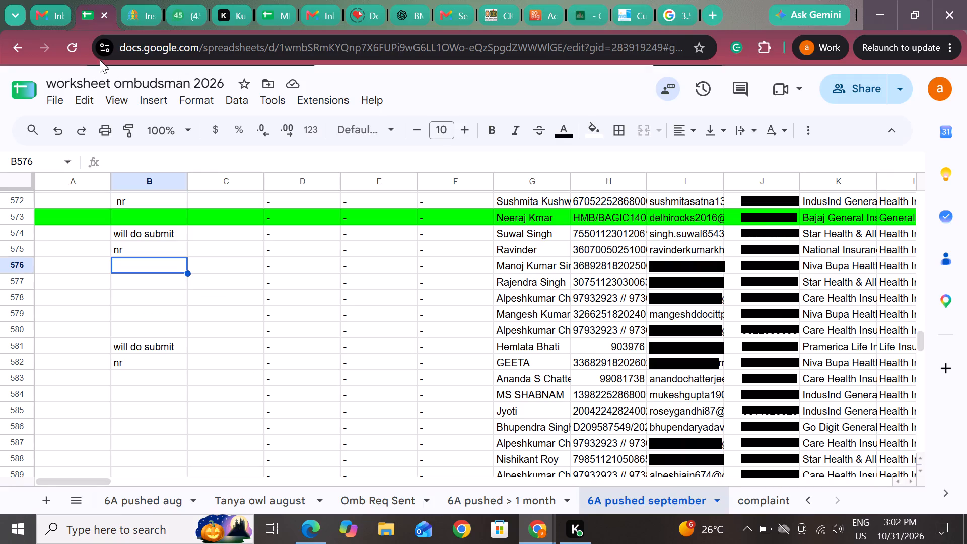
pyautogui.click(163, 281)
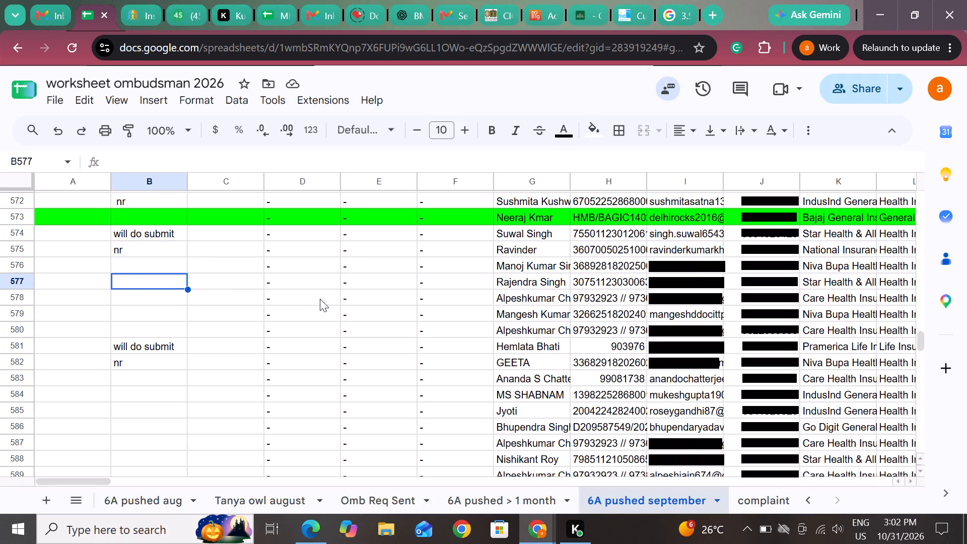
pyautogui.click(685, 271)
pyautogui.click(730, 269)
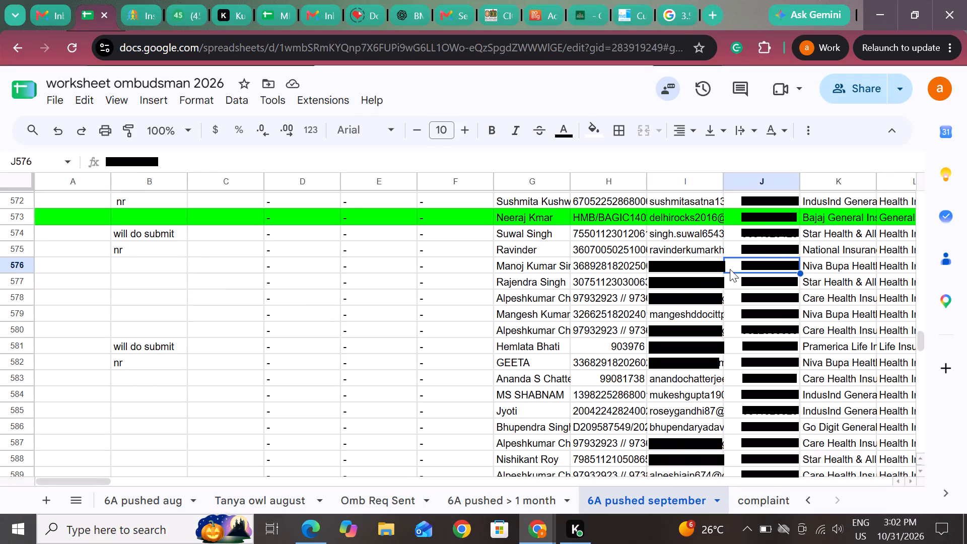
pyautogui.hotkey('ctrl', 'c')
pyautogui.hotkey('ctrl', 'c')
pyautogui.hotkey('ctrl', 'c')
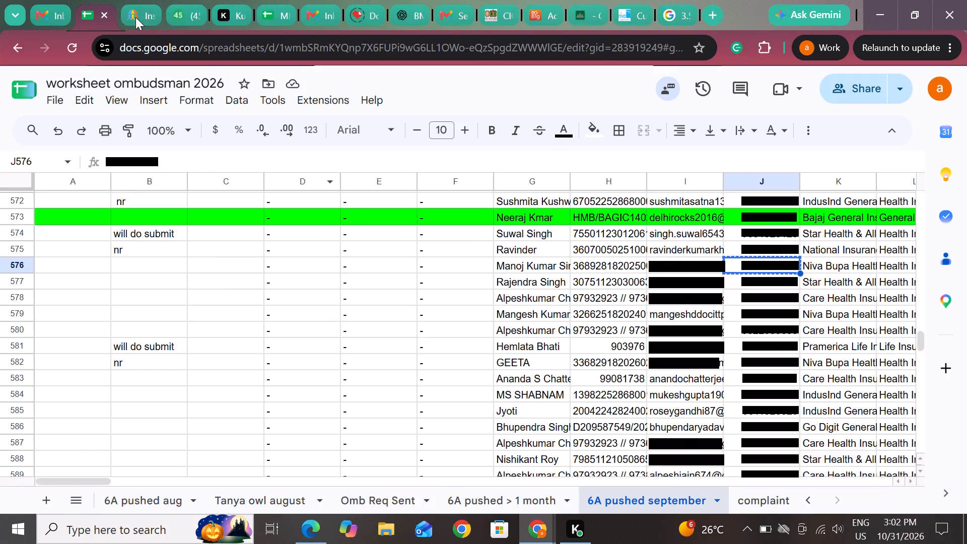
pyautogui.click(135, 17)
pyautogui.scroll(14, 30, 239)
pyautogui.click(38, 144)
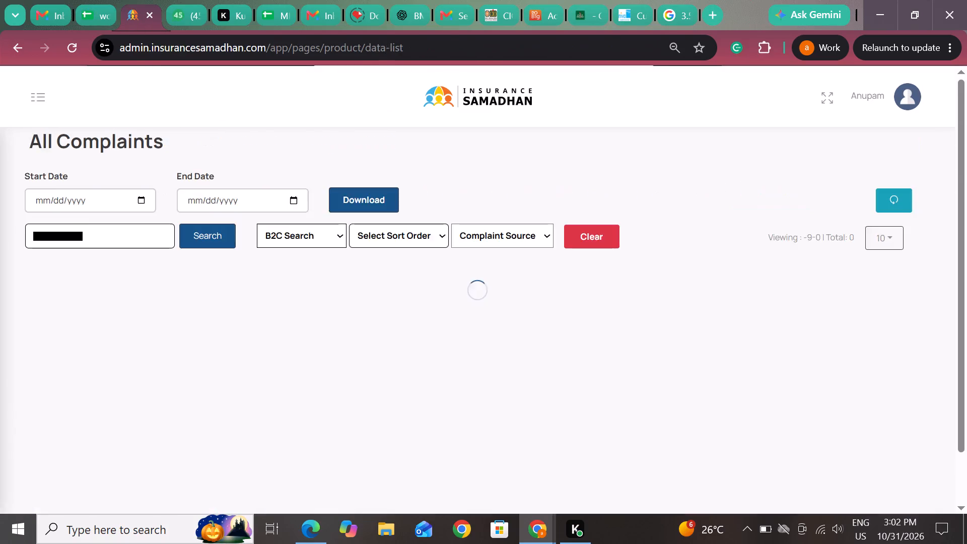
pyautogui.keyDown('ctrl'); pyautogui.doubleClick(137, 241); pyautogui.keyUp('ctrl')
pyautogui.hotkey('ctrl', 'v')
pyautogui.click(205, 239)
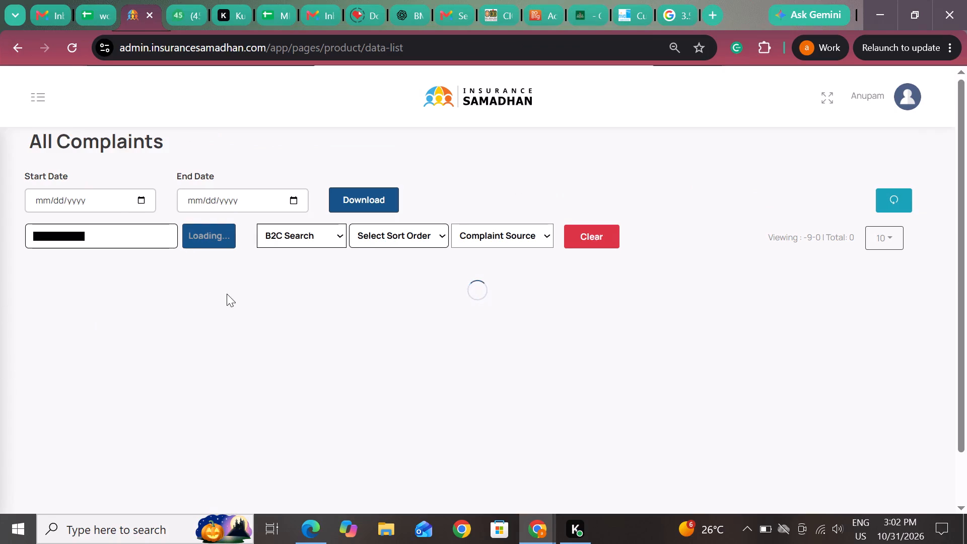
# Copy the phone number from the complaint found and call the client with the Smartflo dialer.
pyautogui.hscroll(-2, 386, 335)
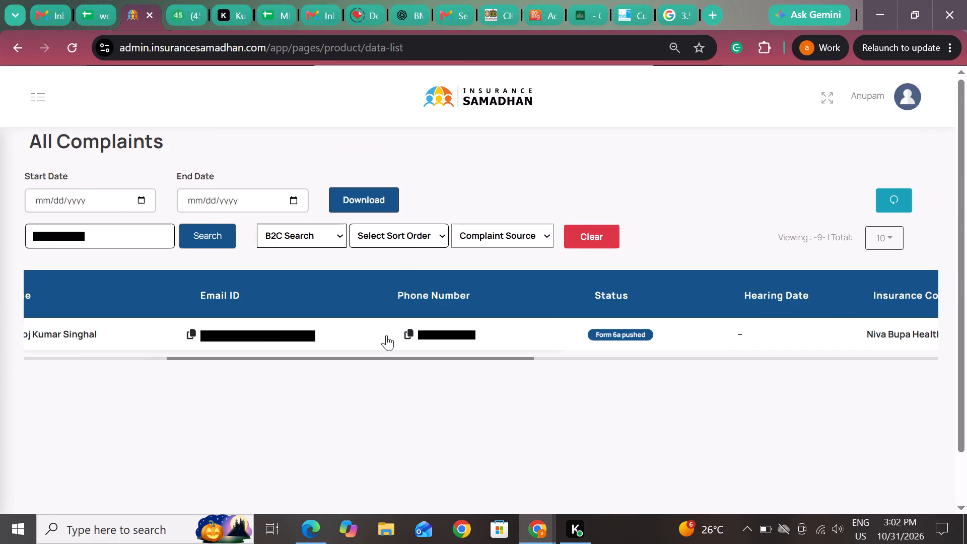
pyautogui.hscroll(-1, 386, 335)
pyautogui.click(412, 335)
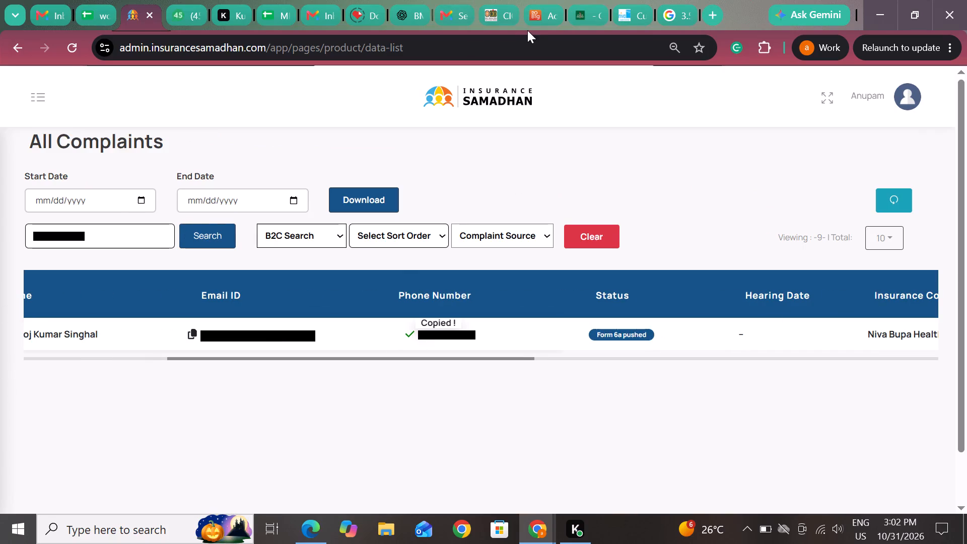
pyautogui.click(533, 26)
pyautogui.click(800, 98)
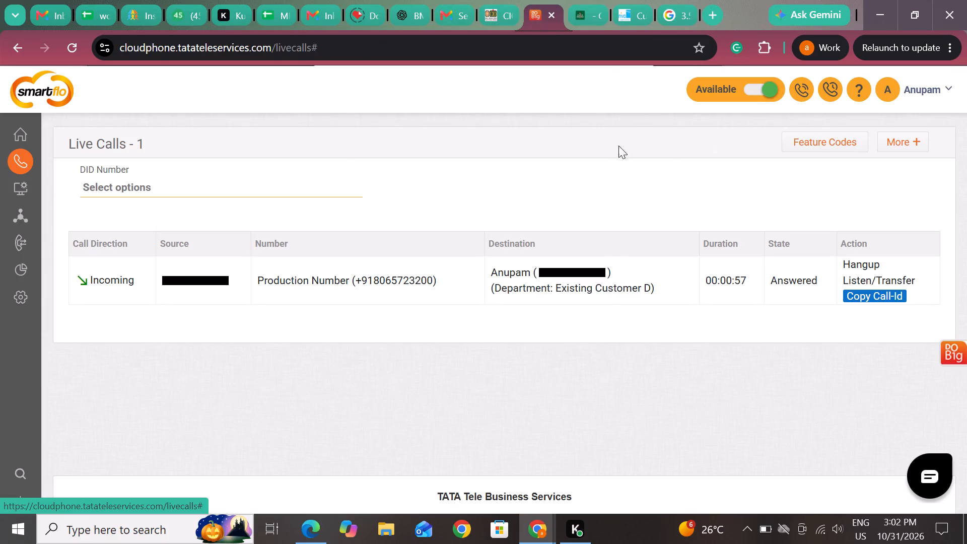
pyautogui.keyDown('ctrl'); pyautogui.click(422, 168); pyautogui.keyUp('ctrl')
pyautogui.hotkey('ctrl', 'v')
pyautogui.click(463, 455)
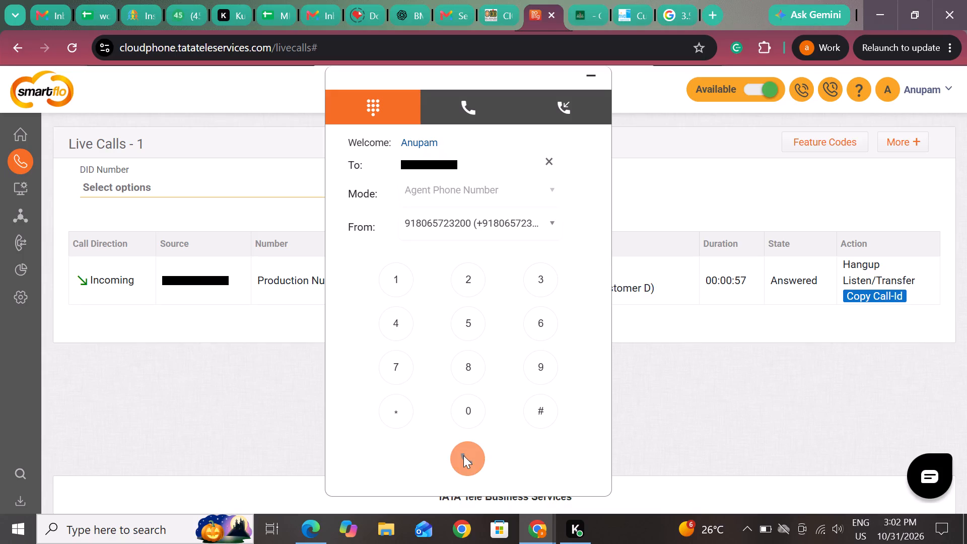
pyautogui.scroll(7, 189, 42)
# Open the complaint details of the row 576 client by its policy number and check the Ombudsman section.
pyautogui.click(132, 18)
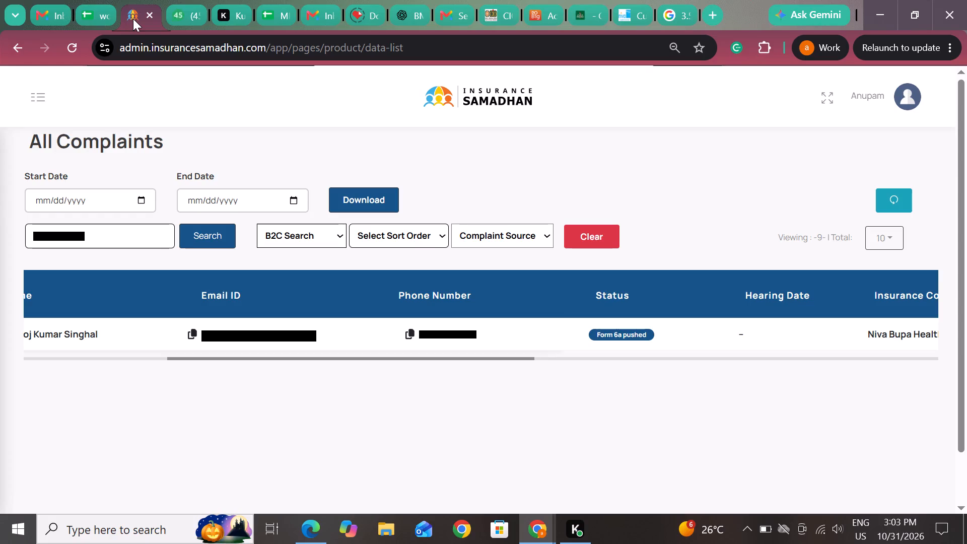
pyautogui.hscroll(9, 133, 19)
pyautogui.hscroll(7, 135, 330)
pyautogui.click(193, 333)
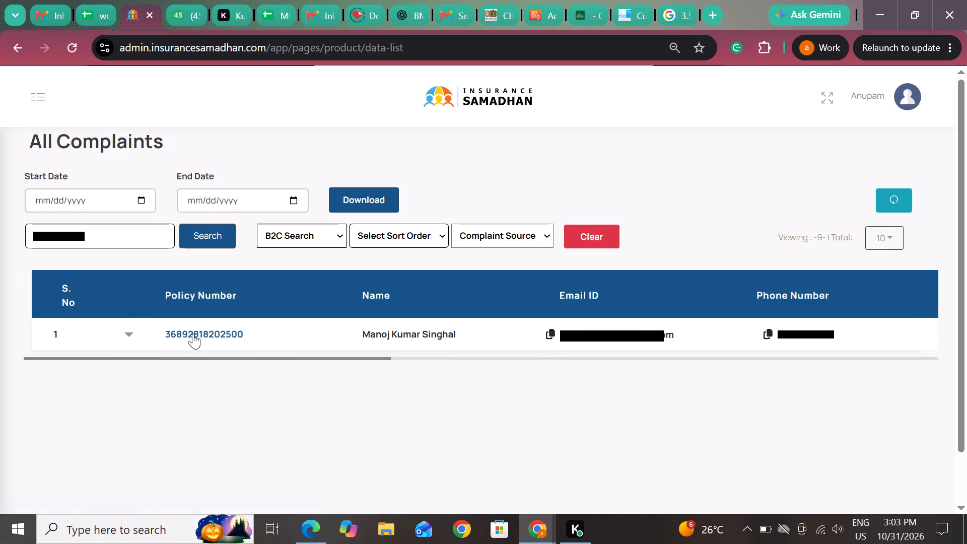
pyautogui.scroll(2, 330, 321)
pyautogui.click(299, 196)
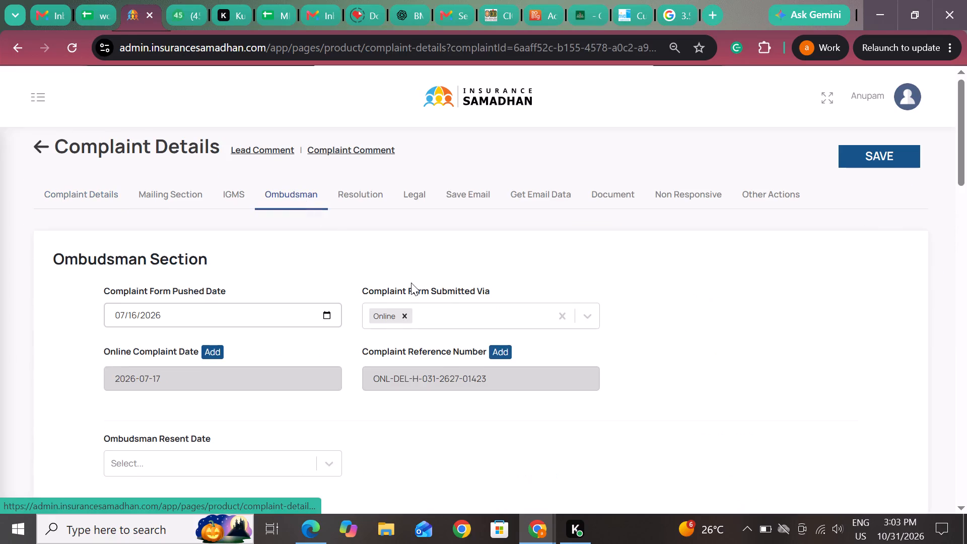
pyautogui.scroll(-5, 450, 314)
pyautogui.scroll(11, 448, 347)
# Add the comment "cx wil do courier" to this complaint's communication log and save it.
pyautogui.click(318, 151)
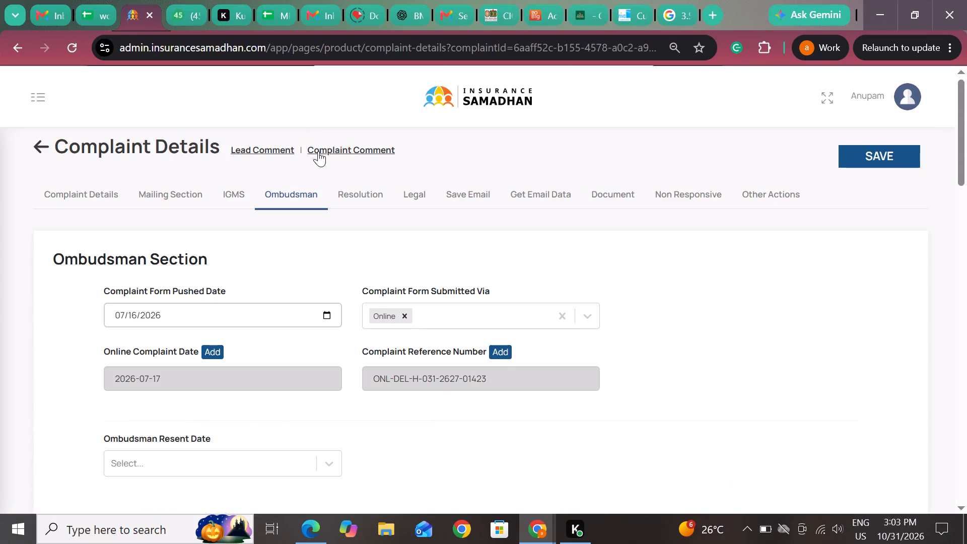
pyautogui.scroll(-13, 542, 348)
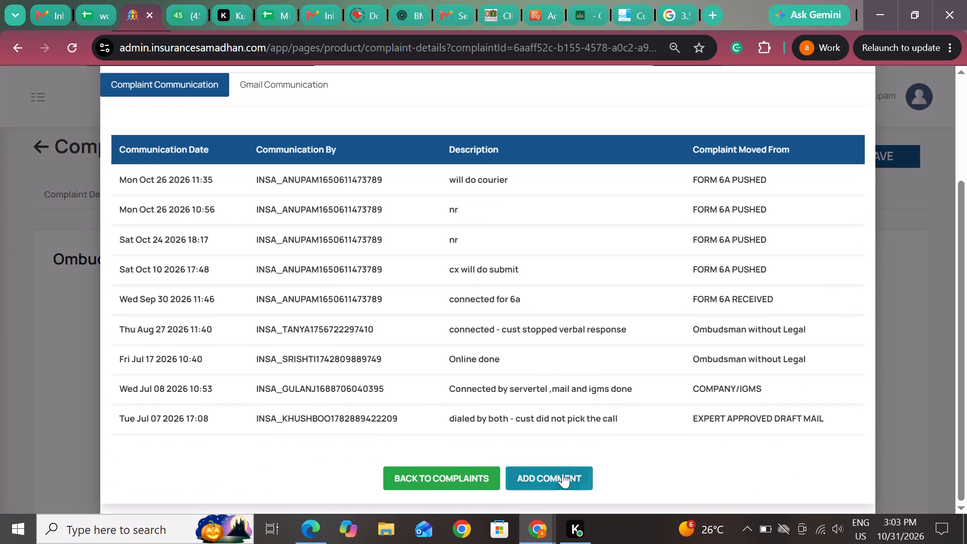
pyautogui.click(563, 473)
pyautogui.click(372, 378)
pyautogui.write('cx')
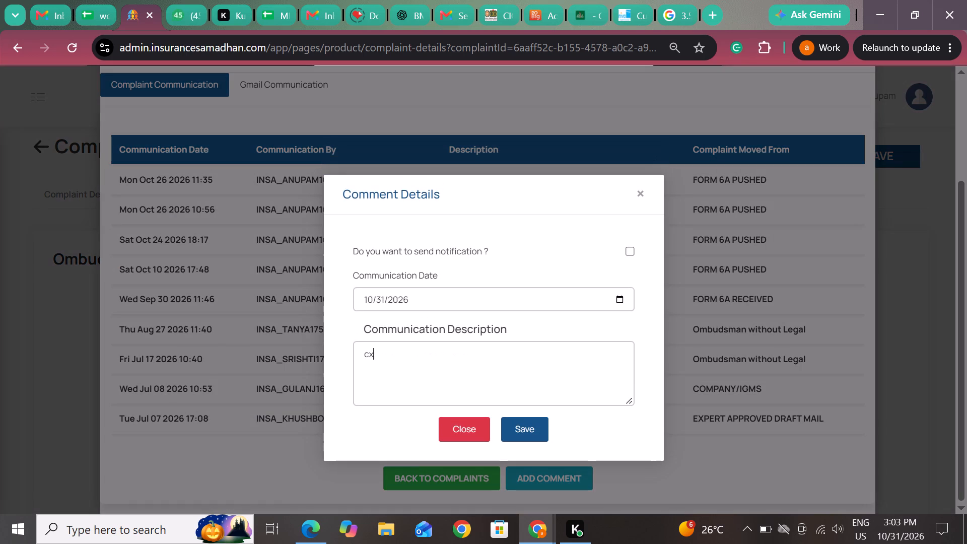
pyautogui.press('space')
pyautogui.write('will')
pyautogui.press('d')
pyautogui.press('BackSpace')
pyautogui.press('BackSpace')
pyautogui.press('space')
pyautogui.write('do courier')
pyautogui.press('space')
pyautogui.press('Tab')
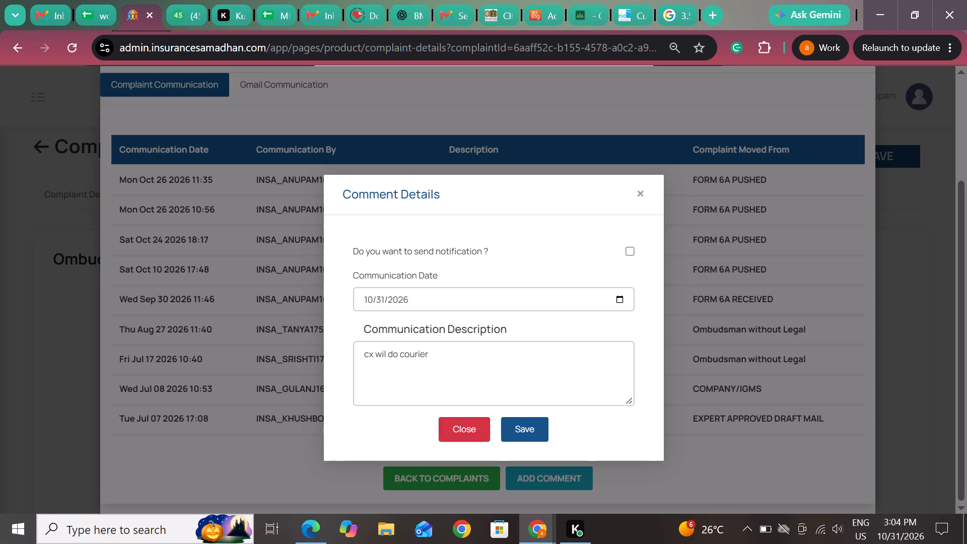
pyautogui.press('Tab')
pyautogui.press('Return')
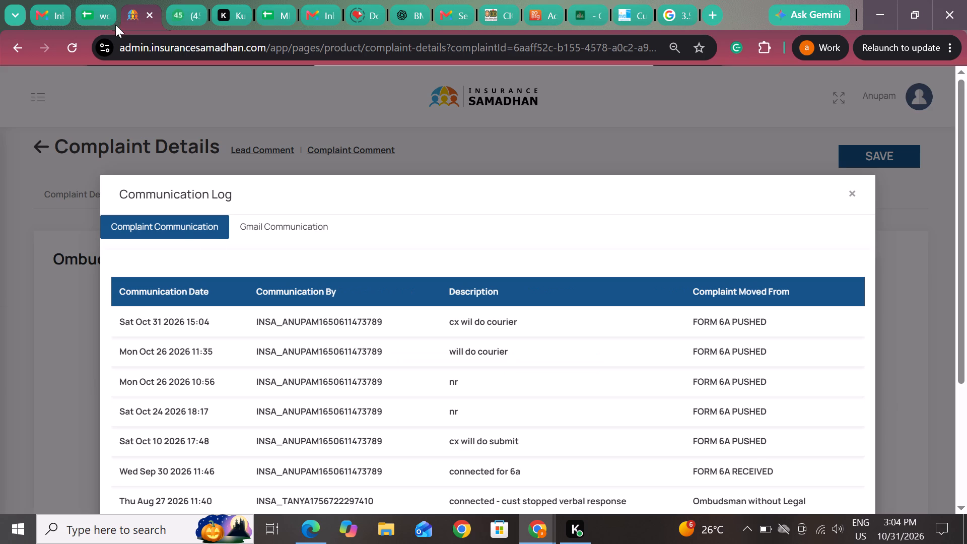
pyautogui.click(187, 125)
# Record "will do submit" in column B for the row 576 client on the 6A pushed september sheet.
pyautogui.click(87, 11)
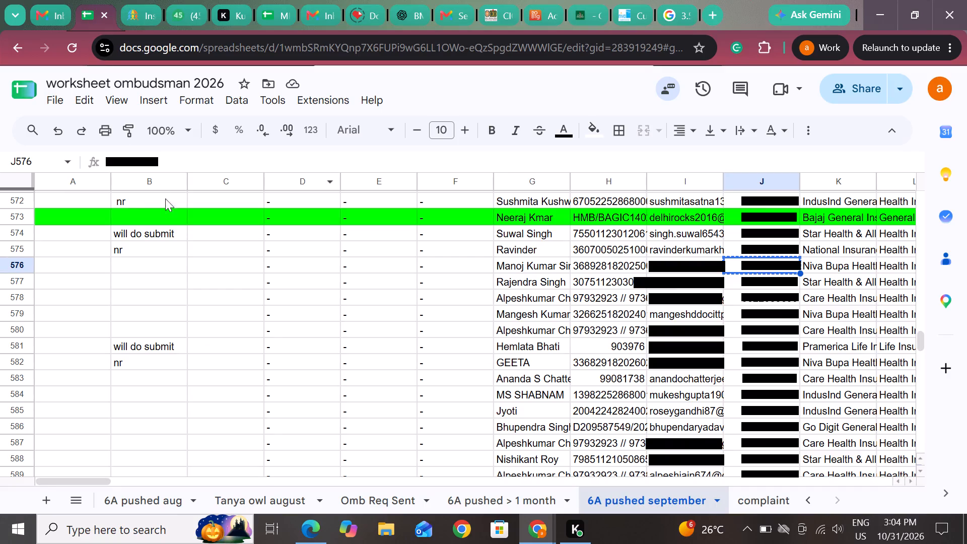
pyautogui.click(164, 258)
pyautogui.click(163, 265)
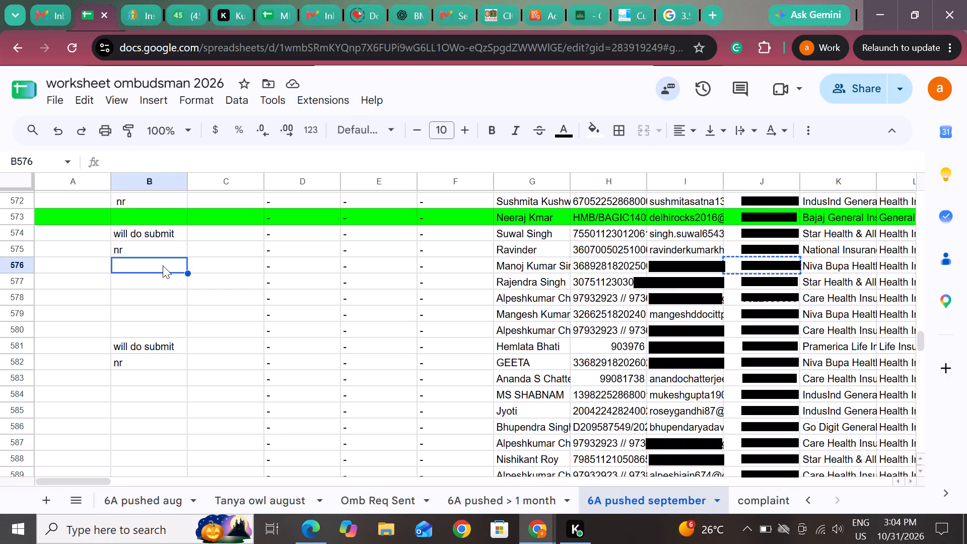
pyautogui.press('w')
pyautogui.write('ill')
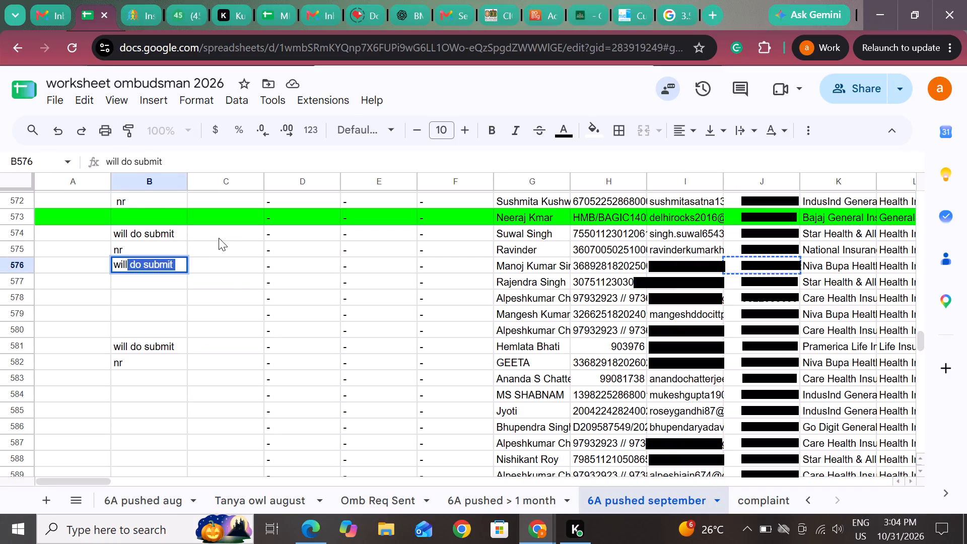
pyautogui.press('Return')
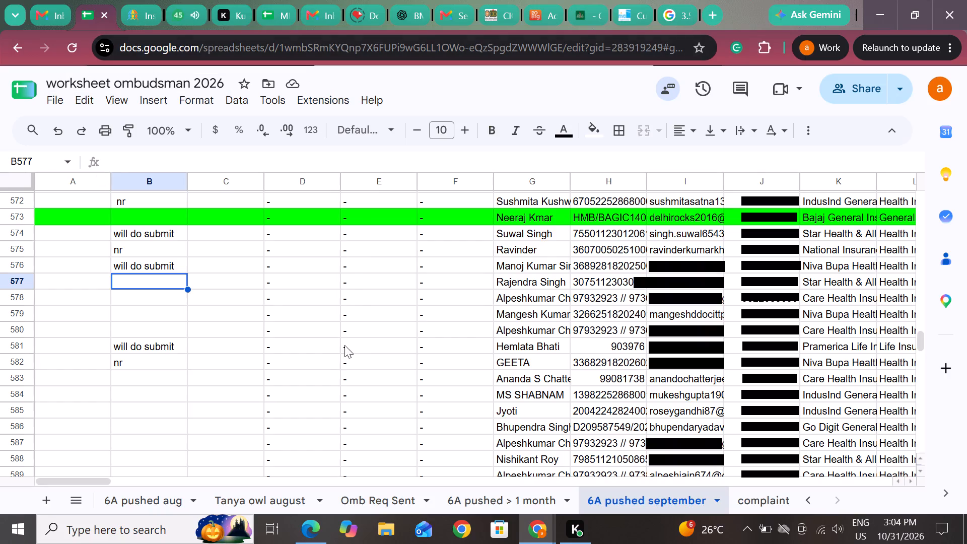
# Copy the row 577 client's phone number from the worksheet and search All Complaints for it.
pyautogui.click(206, 284)
pyautogui.click(153, 283)
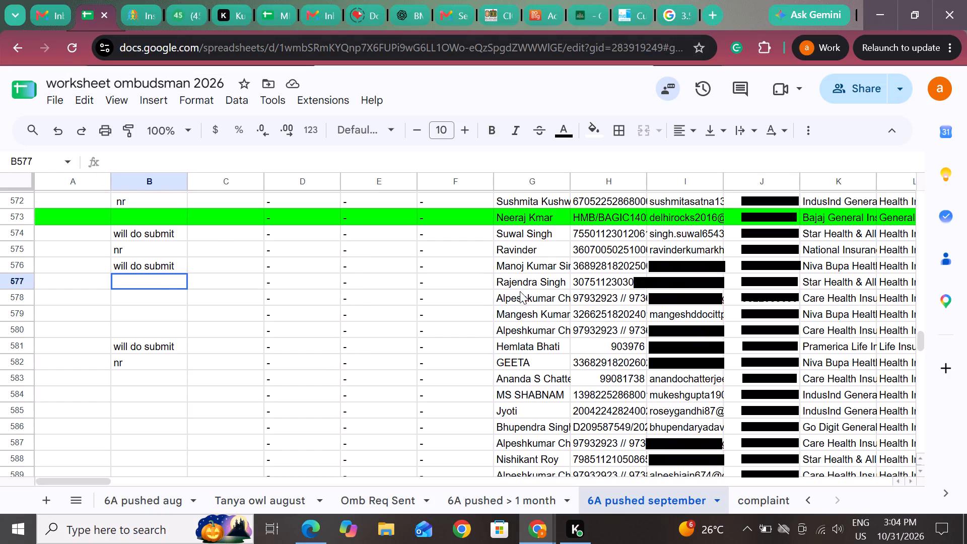
pyautogui.click(520, 282)
pyautogui.click(662, 283)
pyautogui.click(762, 283)
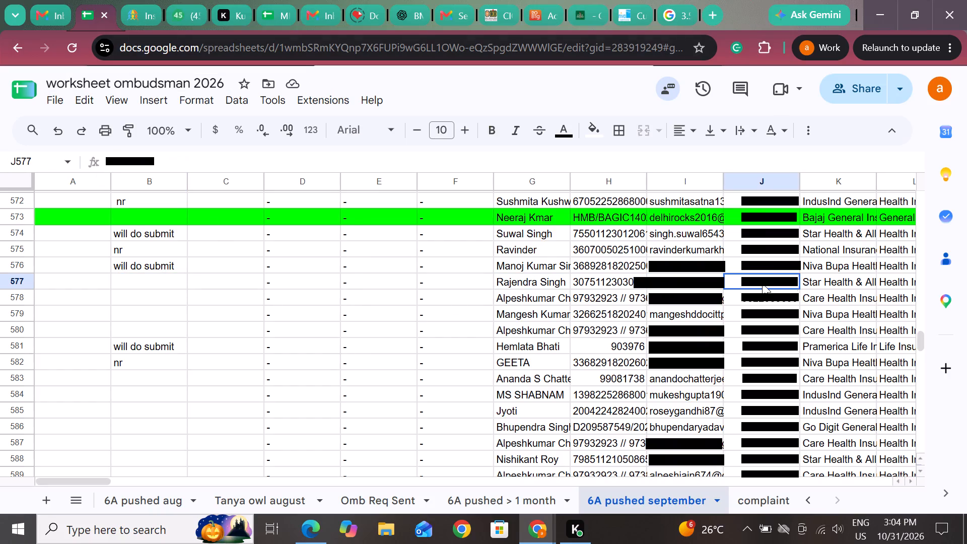
pyautogui.hotkey('ctrl', 'c')
pyautogui.hotkey('ctrl', 'c')
pyautogui.click(144, 17)
pyautogui.click(35, 144)
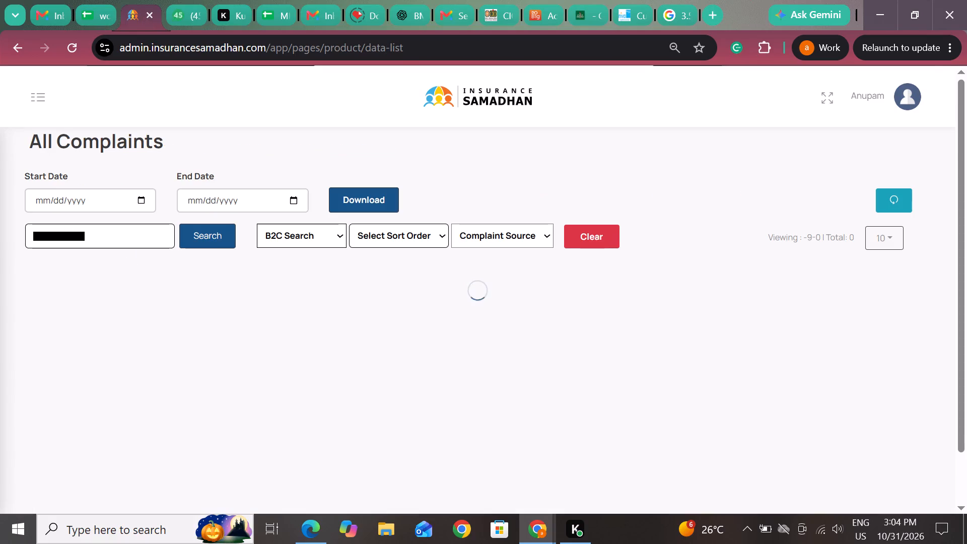
pyautogui.keyDown('ctrl'); pyautogui.doubleClick(131, 245); pyautogui.keyUp('ctrl')
pyautogui.hotkey('ctrl', 'v')
pyautogui.click(188, 241)
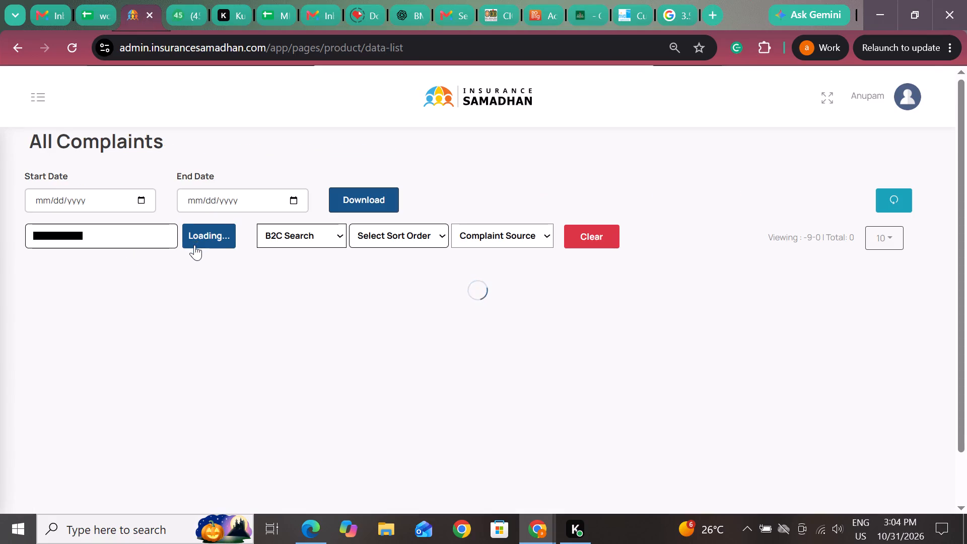
# Copy the phone number from the complaint found and call the client with the Smartflo dialer.
pyautogui.moveTo(374, 358); pyautogui.dragTo(295, 368)
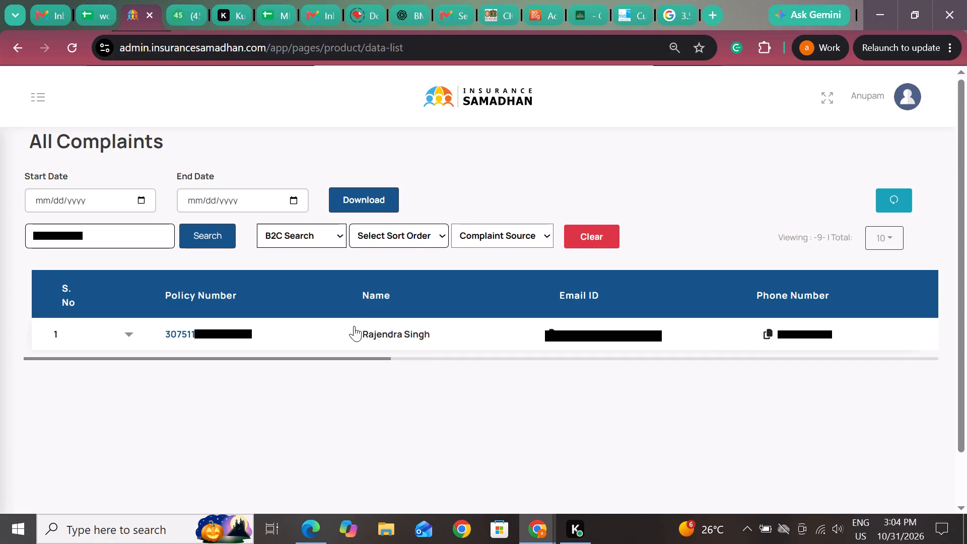
pyautogui.hscroll(-2, 351, 333)
pyautogui.click(532, 333)
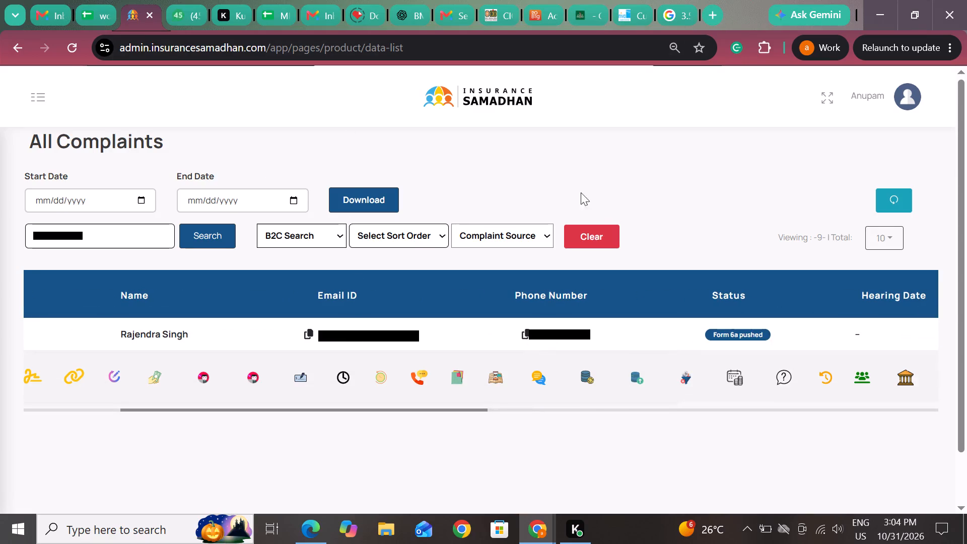
pyautogui.click(528, 330)
pyautogui.scroll(5, 548, 118)
pyautogui.click(538, 13)
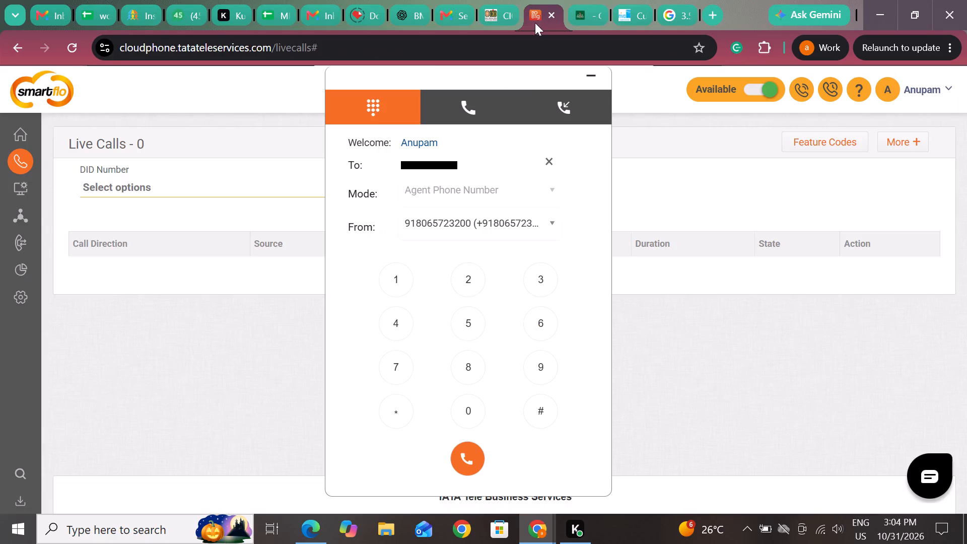
pyautogui.keyDown('ctrl'); pyautogui.tripleClick(471, 155); pyautogui.keyUp('ctrl')
pyautogui.keyDown('ctrl'); pyautogui.doubleClick(466, 167); pyautogui.keyUp('ctrl')
pyautogui.hotkey('ctrl', 'v')
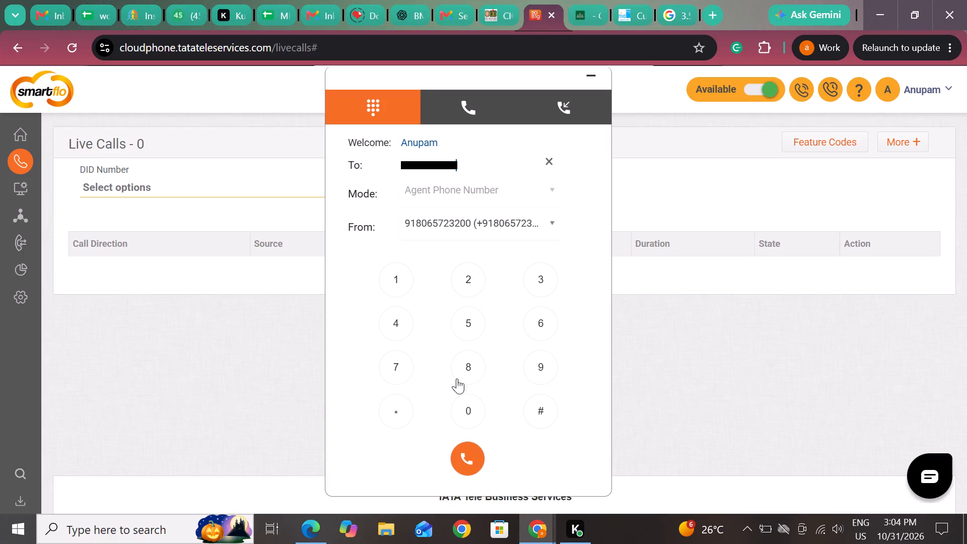
pyautogui.click(463, 450)
pyautogui.scroll(5, 100, 75)
# Open the row 577 client's complaint details by its policy number and check the Form 6A fields in the Ombudsman section.
pyautogui.click(140, 21)
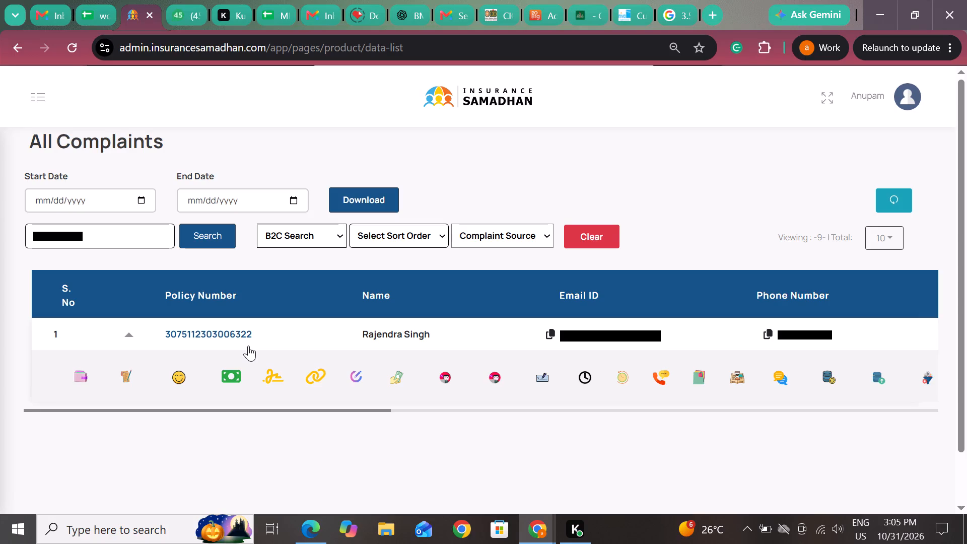
pyautogui.hscroll(-1, 248, 346)
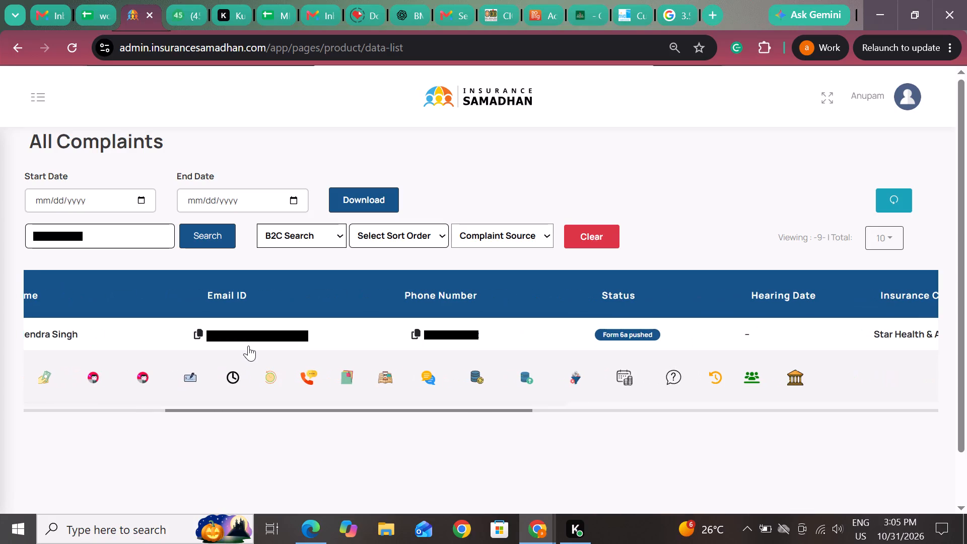
pyautogui.hscroll(-5, 248, 346)
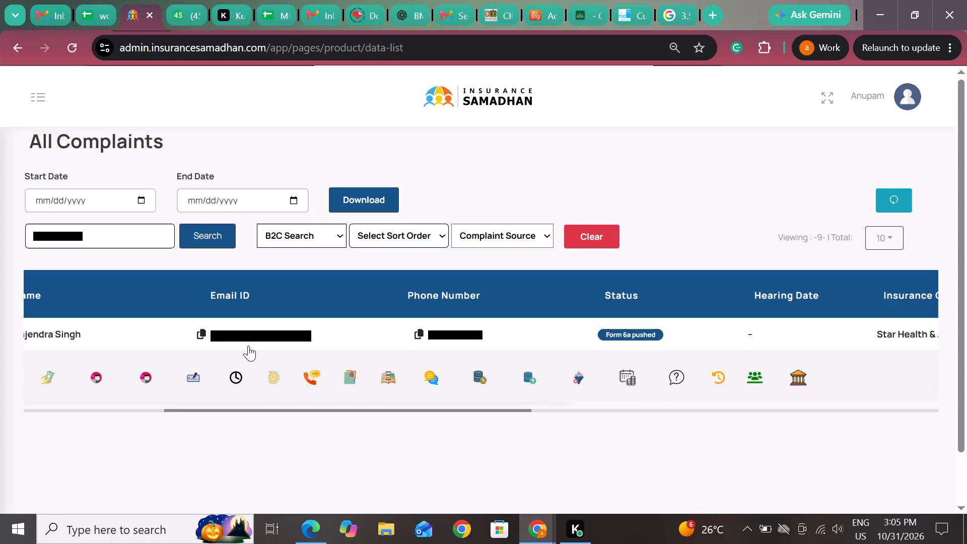
pyautogui.hscroll(6, 248, 346)
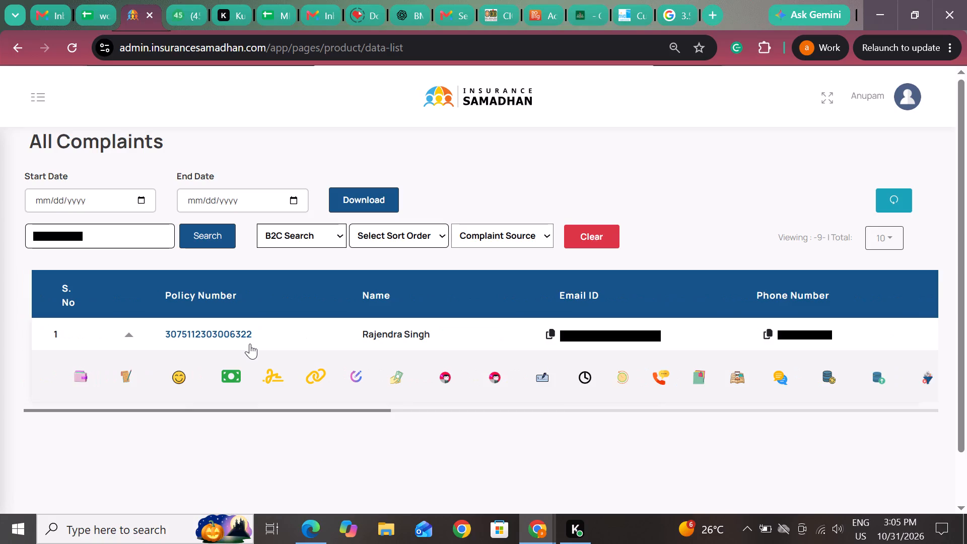
pyautogui.click(227, 338)
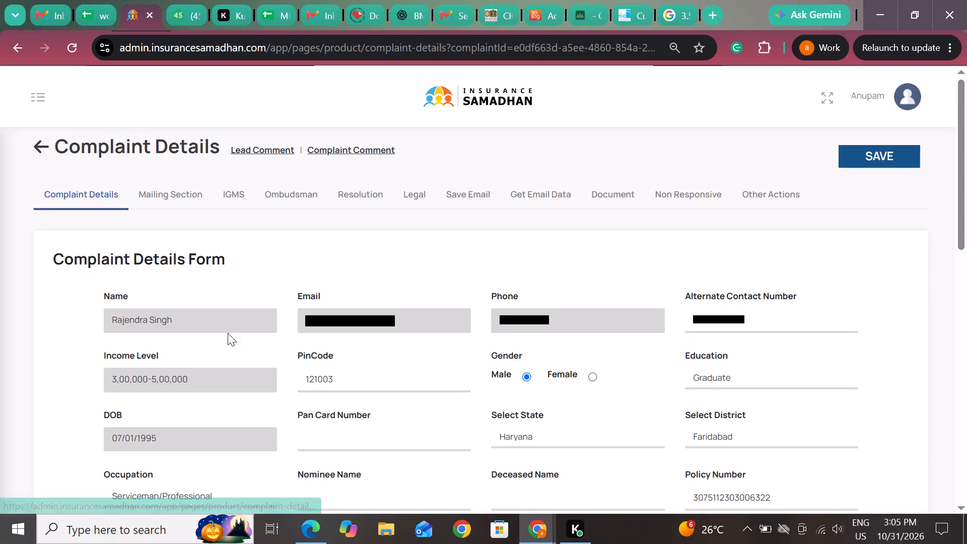
pyautogui.click(294, 191)
pyautogui.scroll(-6, 436, 250)
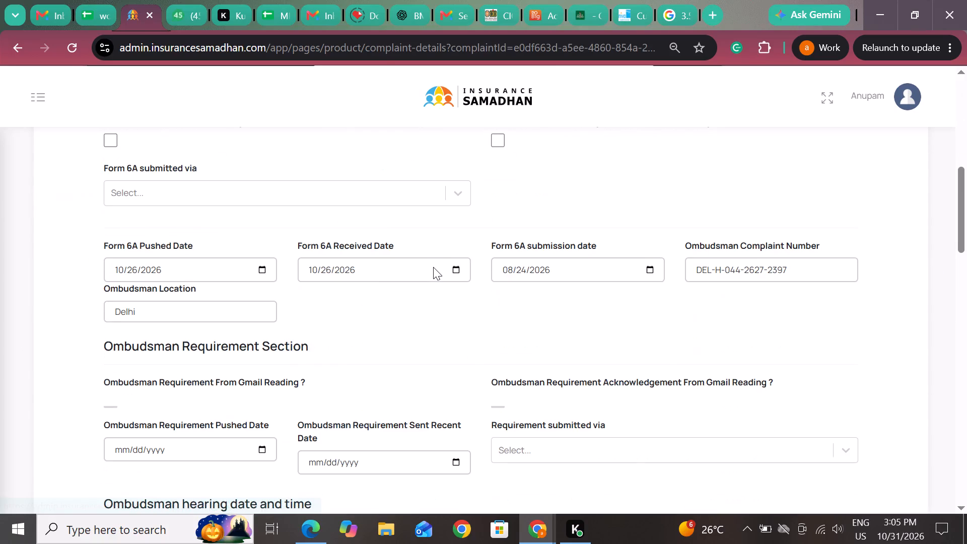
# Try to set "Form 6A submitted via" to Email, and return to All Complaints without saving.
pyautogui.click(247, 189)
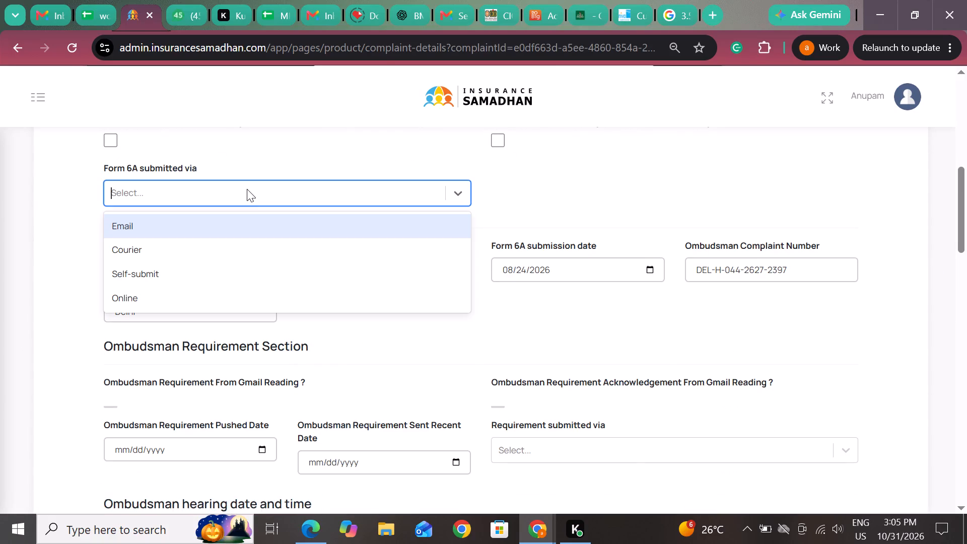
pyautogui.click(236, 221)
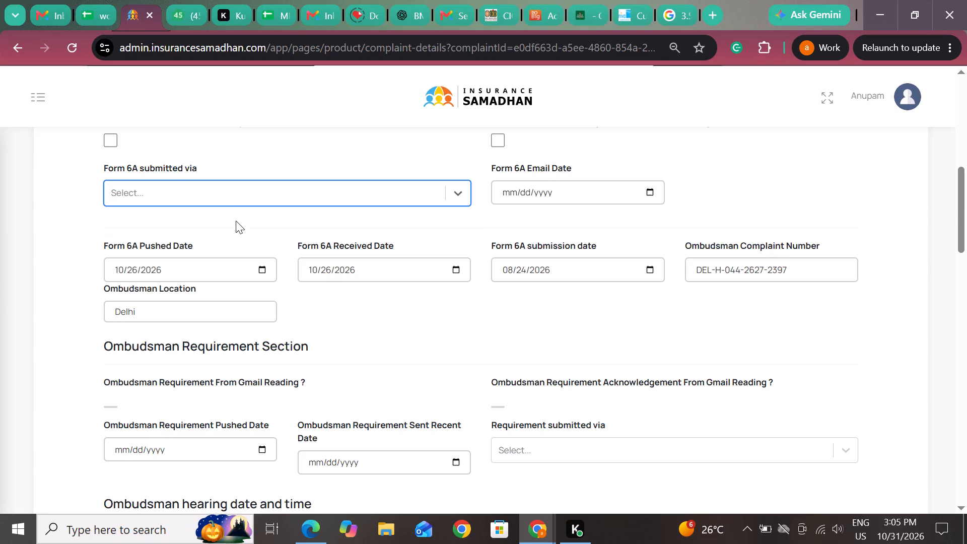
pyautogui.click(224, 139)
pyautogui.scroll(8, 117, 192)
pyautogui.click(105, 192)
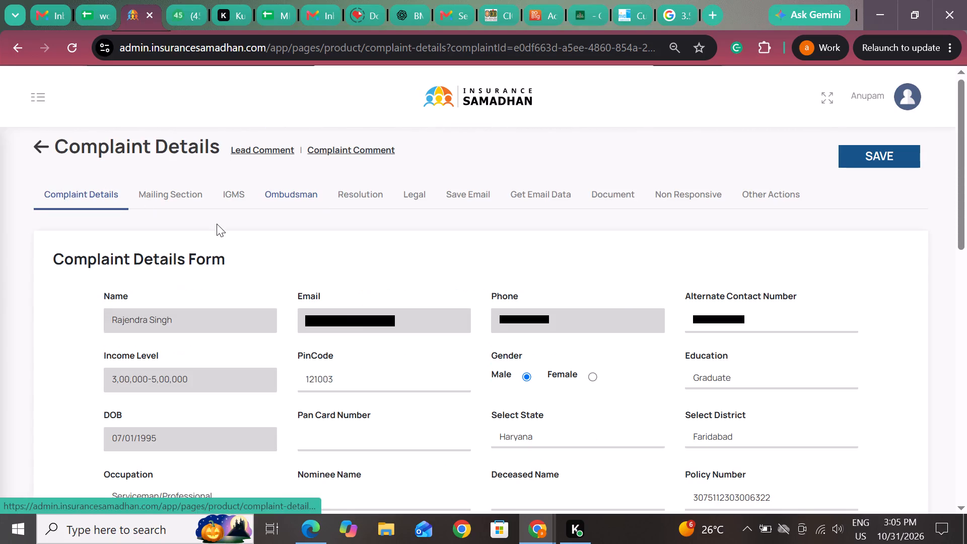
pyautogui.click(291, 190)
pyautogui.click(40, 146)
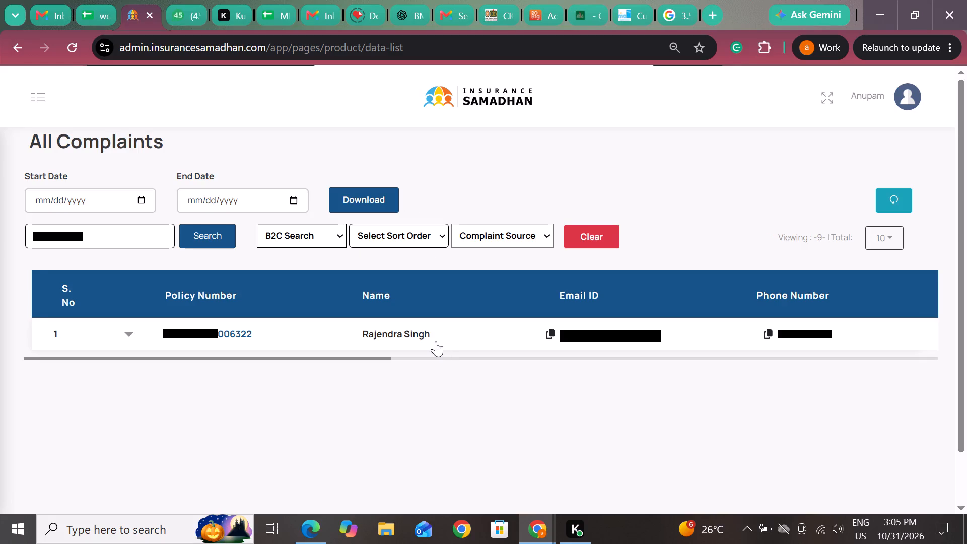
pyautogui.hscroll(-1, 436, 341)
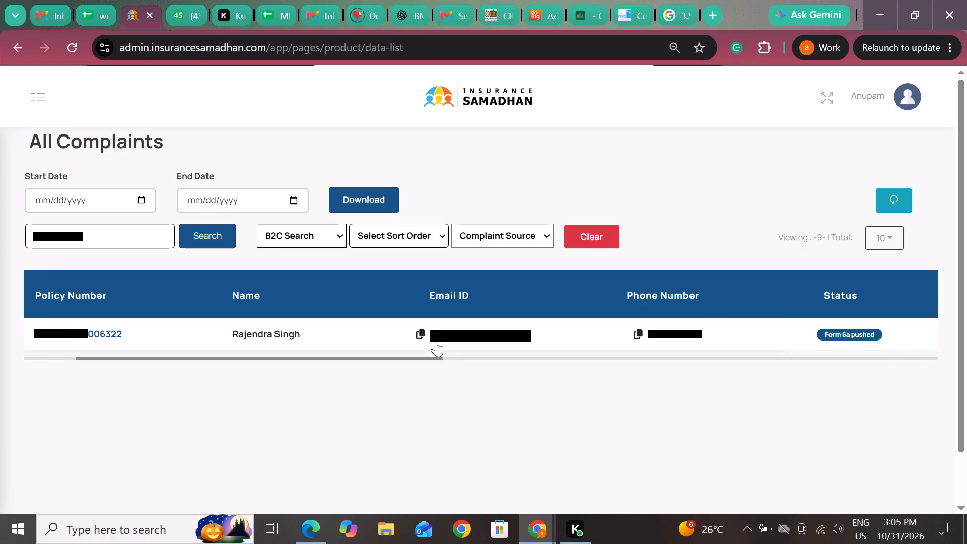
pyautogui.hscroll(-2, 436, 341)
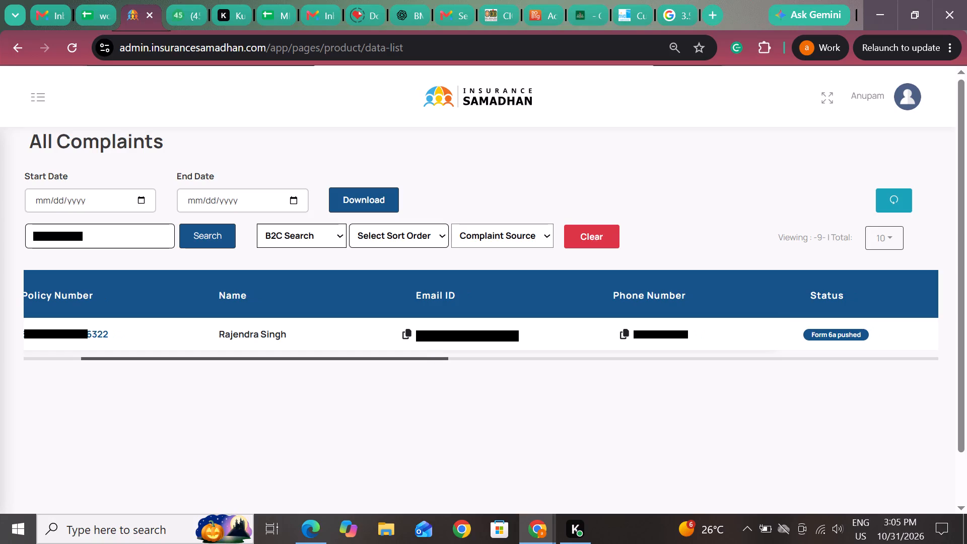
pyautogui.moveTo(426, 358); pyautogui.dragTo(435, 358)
# Record "evening" in column B for the row 577 client on the 6A pushed september sheet.
pyautogui.click(91, 15)
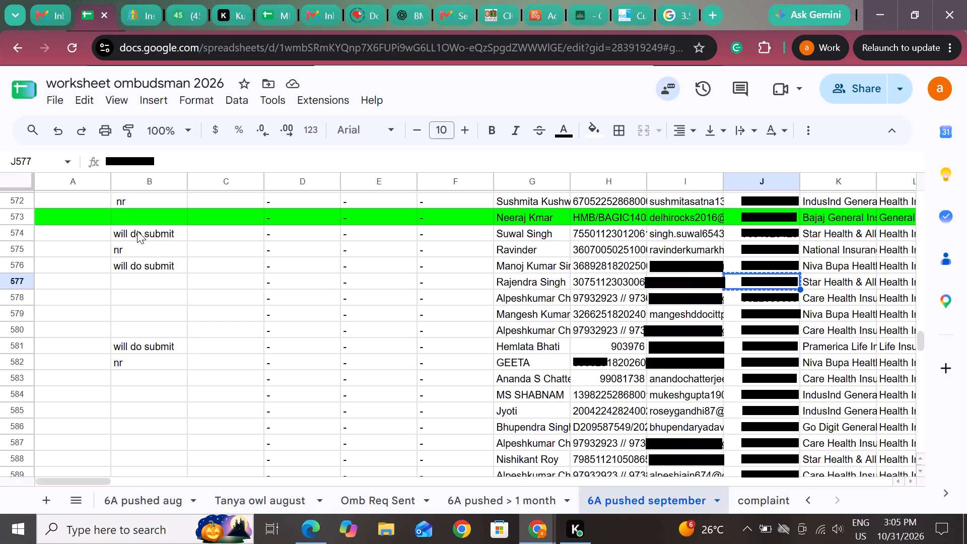
pyautogui.click(148, 280)
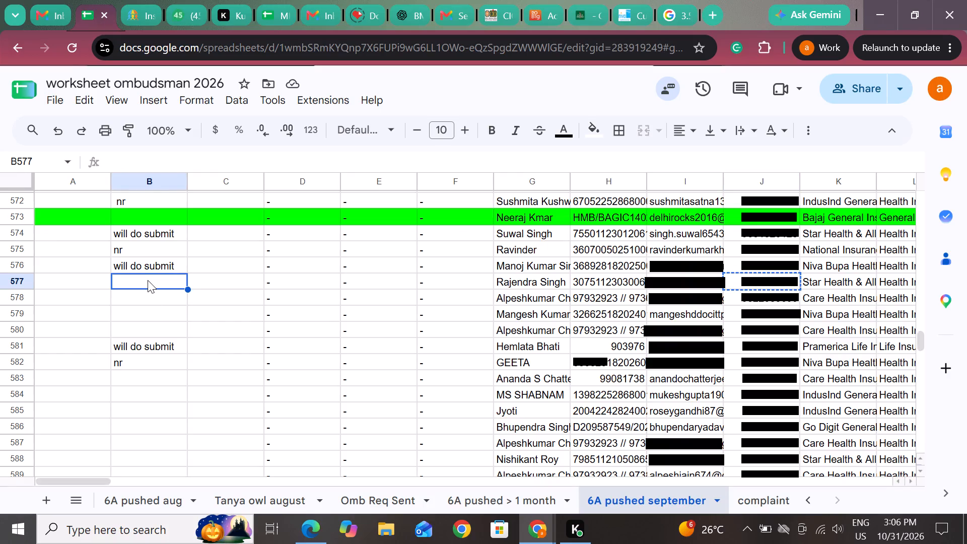
pyautogui.press('e')
pyautogui.write('ve')
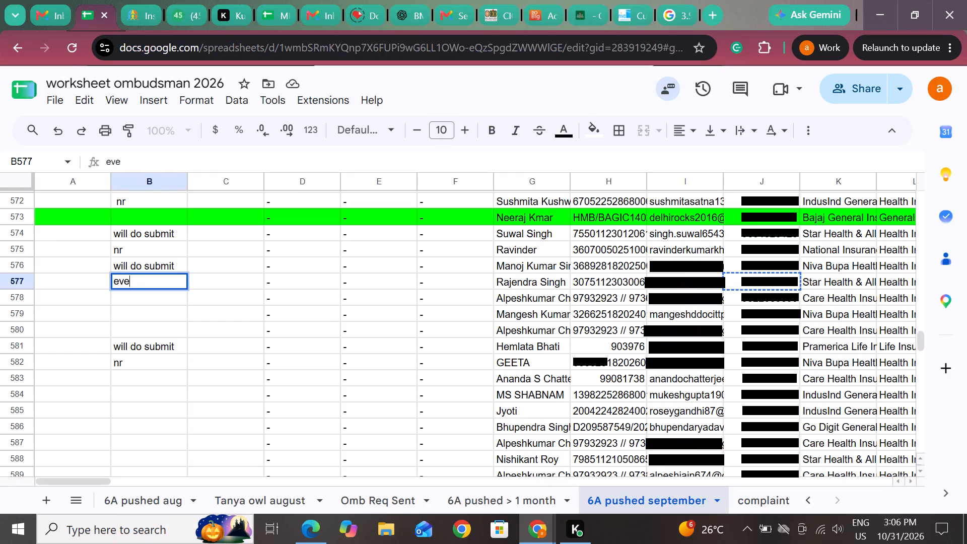
pyautogui.write('ning')
pyautogui.press('space')
pyautogui.press('Return')
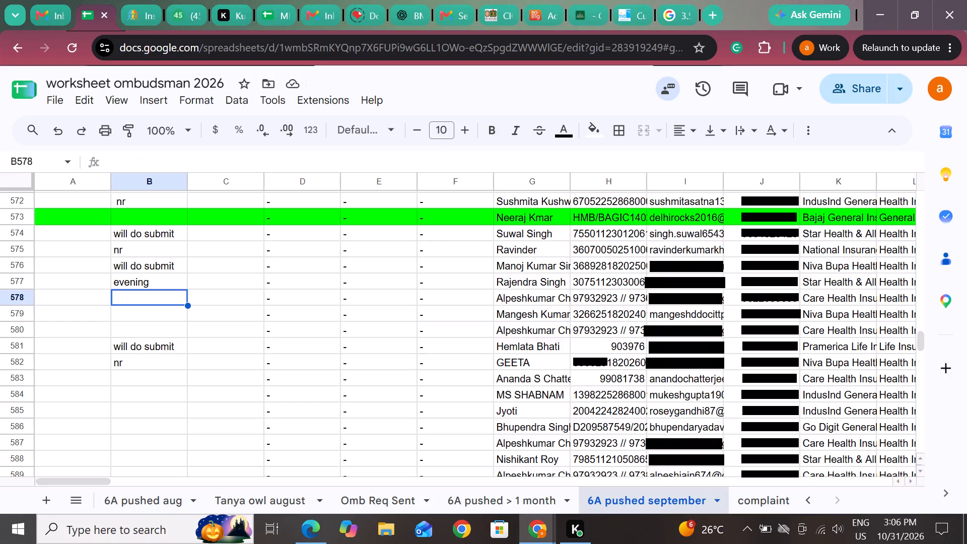
# Copy the phone number of the row 578 client from the 6A pushed september sheet and search All Complaints for it.
pyautogui.click(489, 305)
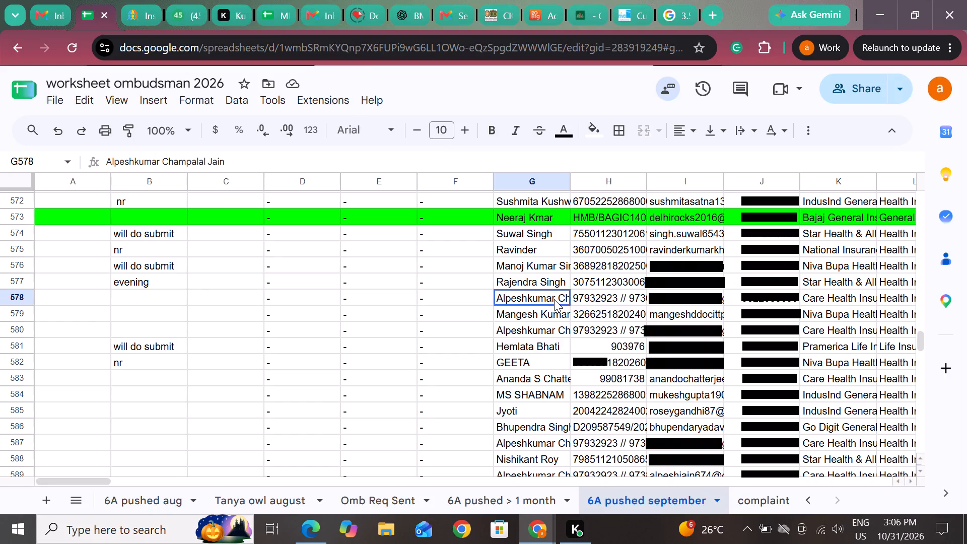
pyautogui.click(554, 299)
pyautogui.click(627, 303)
pyautogui.click(635, 304)
pyautogui.click(660, 305)
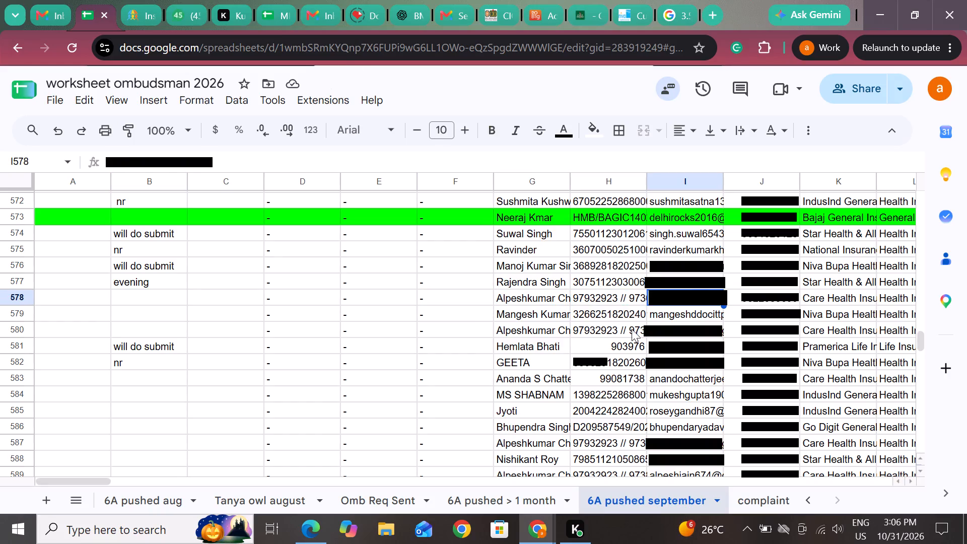
pyautogui.click(695, 295)
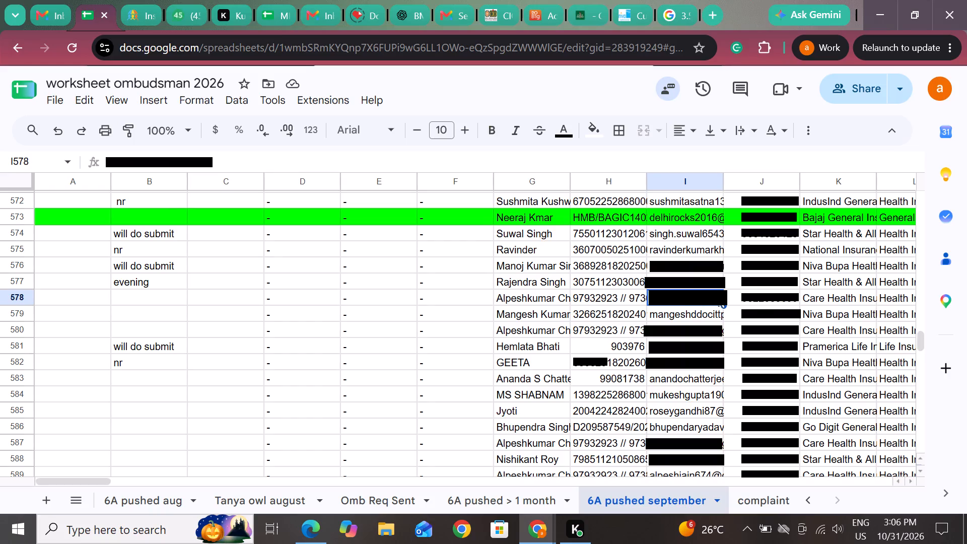
pyautogui.click(718, 295)
pyautogui.click(757, 300)
pyautogui.hotkey('ctrl', 'c')
pyautogui.hotkey('ctrl', 'c')
pyautogui.hotkey('ctrl', 'c')
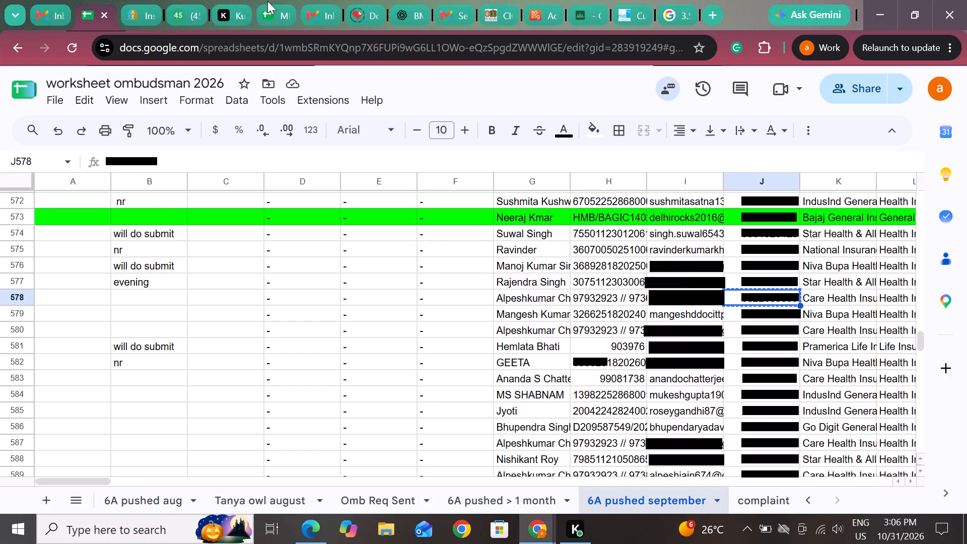
pyautogui.click(146, 20)
pyautogui.click(99, 248)
pyautogui.keyDown('ctrl'); pyautogui.doubleClick(102, 232); pyautogui.keyUp('ctrl')
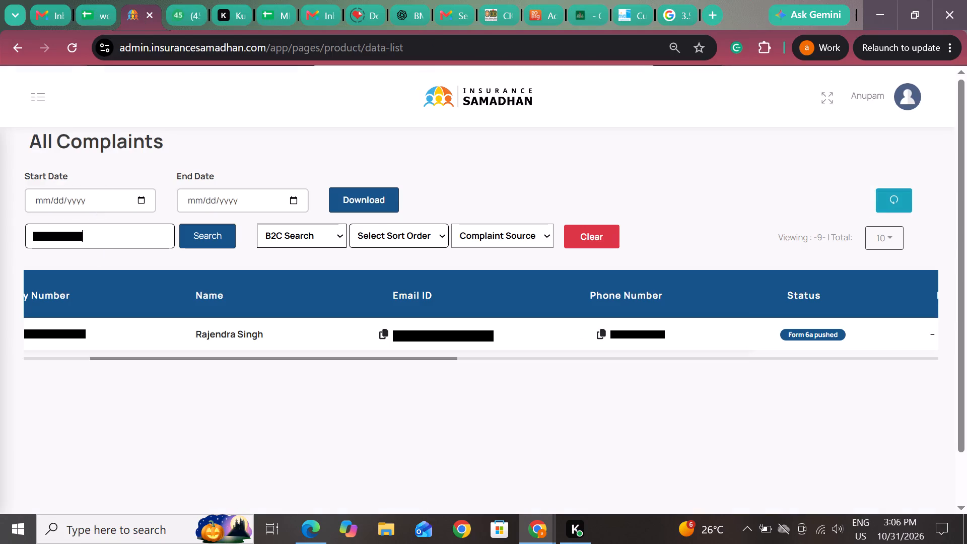
pyautogui.hotkey('ctrl', 'v')
pyautogui.click(165, 235)
pyautogui.click(227, 242)
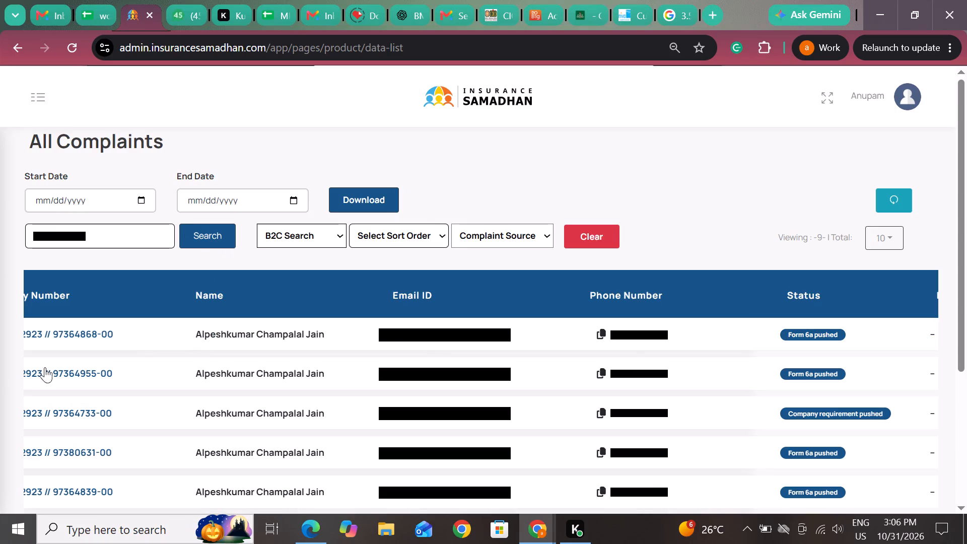
# Review the policy numbers and statuses of all the complaints listed for the row 578 client.
pyautogui.scroll(-5, 150, 355)
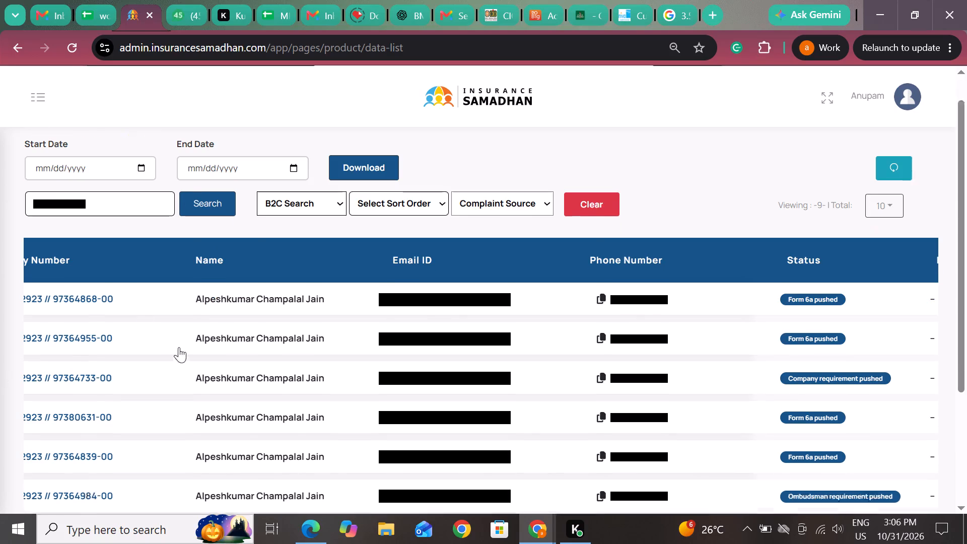
pyautogui.scroll(-10, 183, 189)
pyautogui.scroll(6, 245, 247)
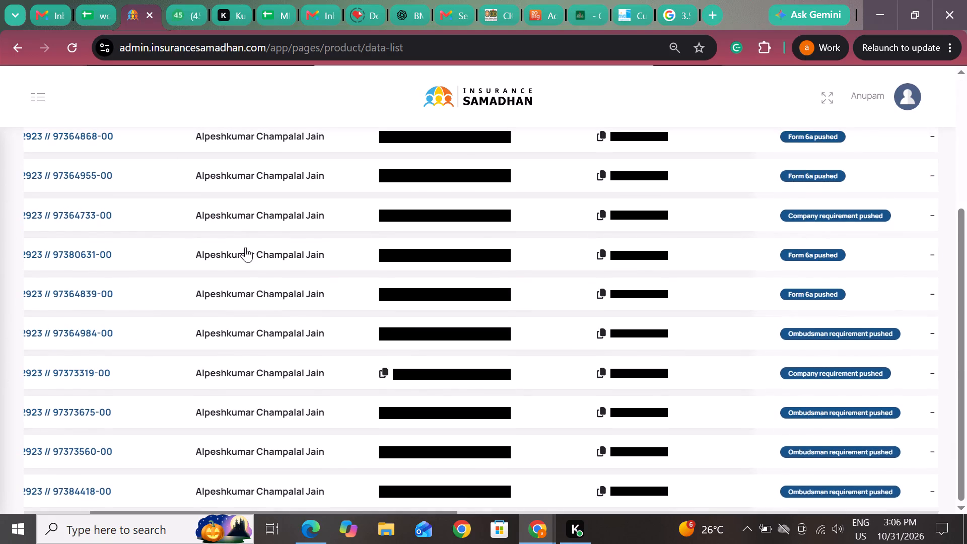
pyautogui.scroll(-1, 305, 215)
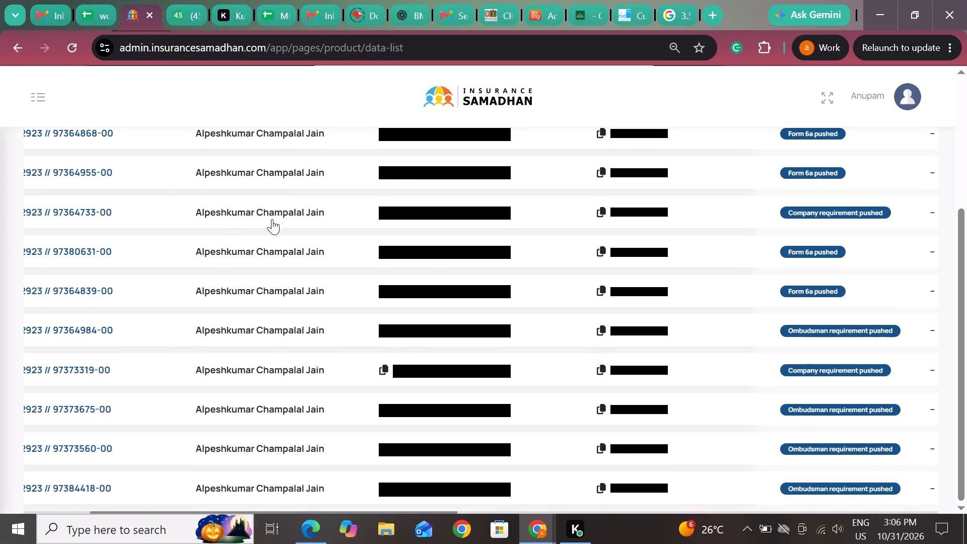
pyautogui.scroll(-3, 231, 219)
pyautogui.scroll(3, 211, 222)
pyautogui.scroll(-2, 211, 222)
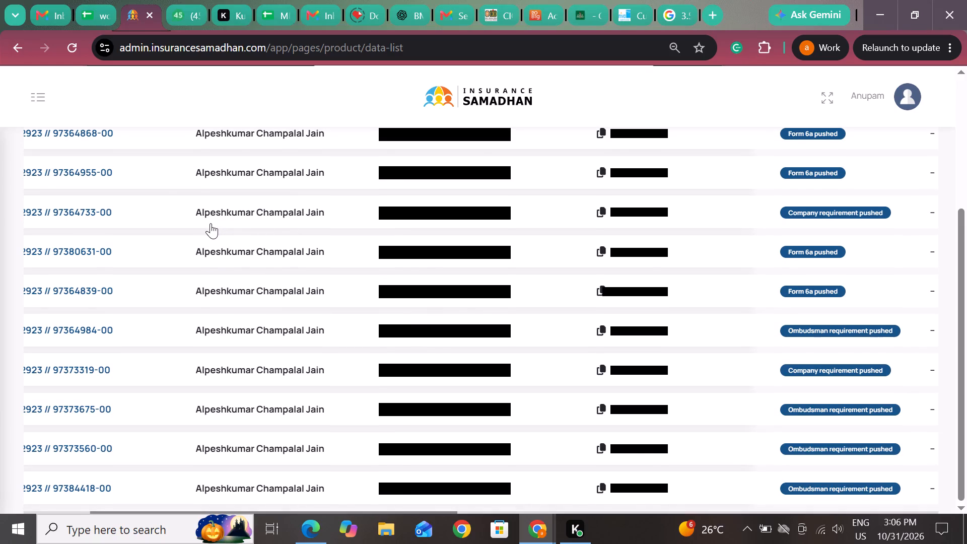
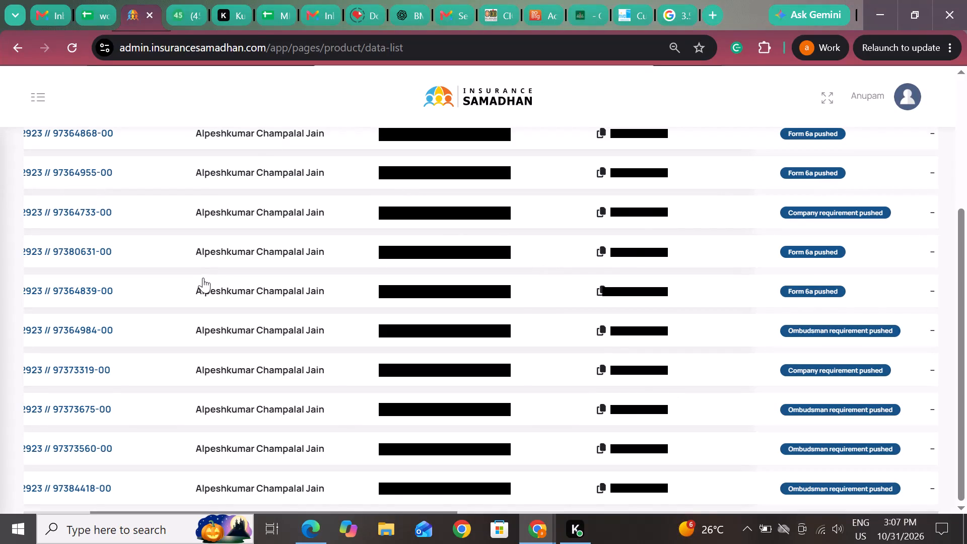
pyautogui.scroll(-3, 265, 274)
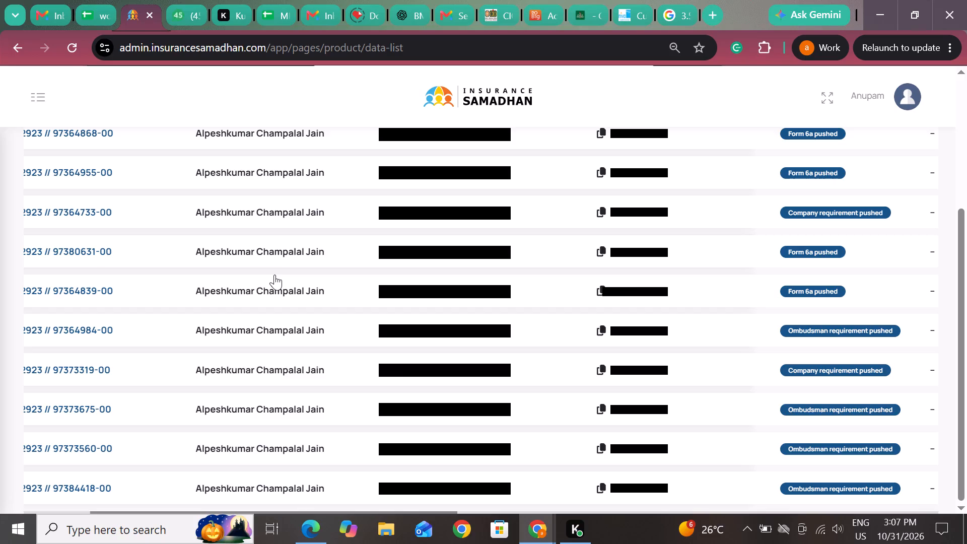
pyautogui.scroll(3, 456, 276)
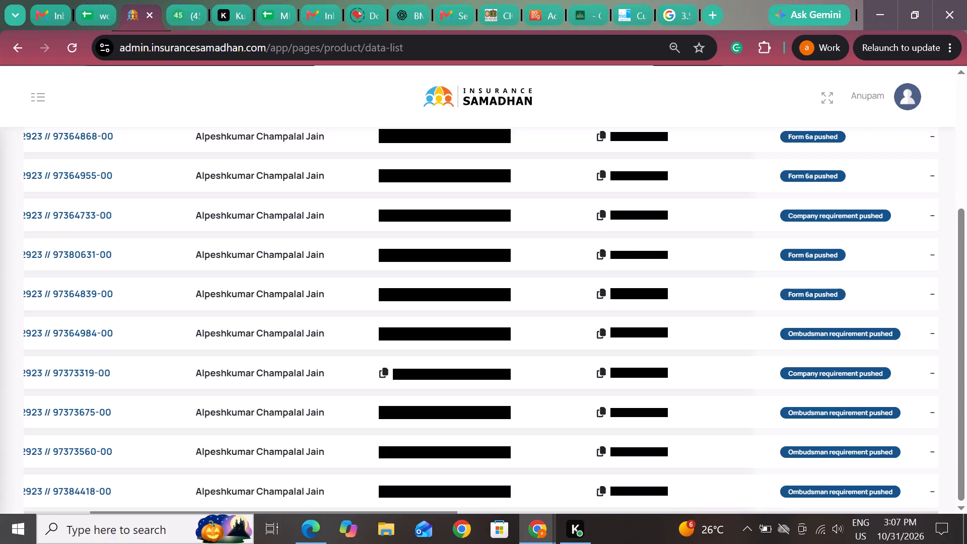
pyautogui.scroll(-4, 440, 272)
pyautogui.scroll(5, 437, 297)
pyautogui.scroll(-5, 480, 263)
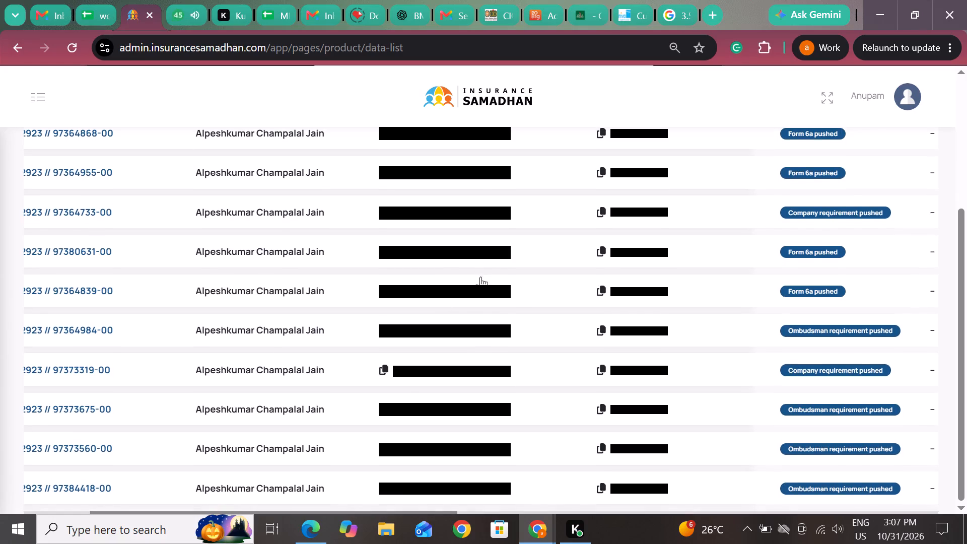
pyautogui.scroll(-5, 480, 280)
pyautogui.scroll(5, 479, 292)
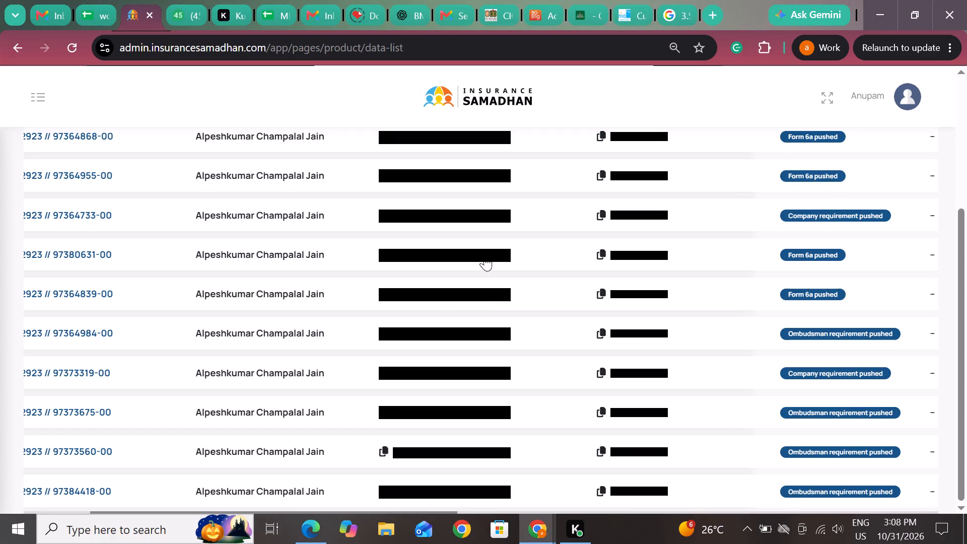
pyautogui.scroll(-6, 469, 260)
# Copy the row 578 client's phone number from the first complaint listed and enter it as the number to call in the Smartflo dialer.
pyautogui.scroll(5, 472, 282)
pyautogui.scroll(4, 505, 206)
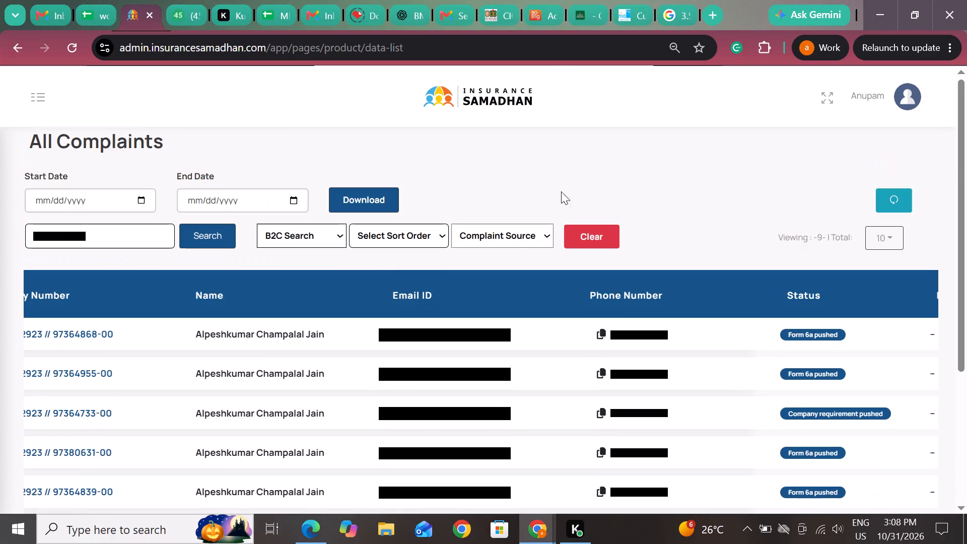
pyautogui.click(603, 334)
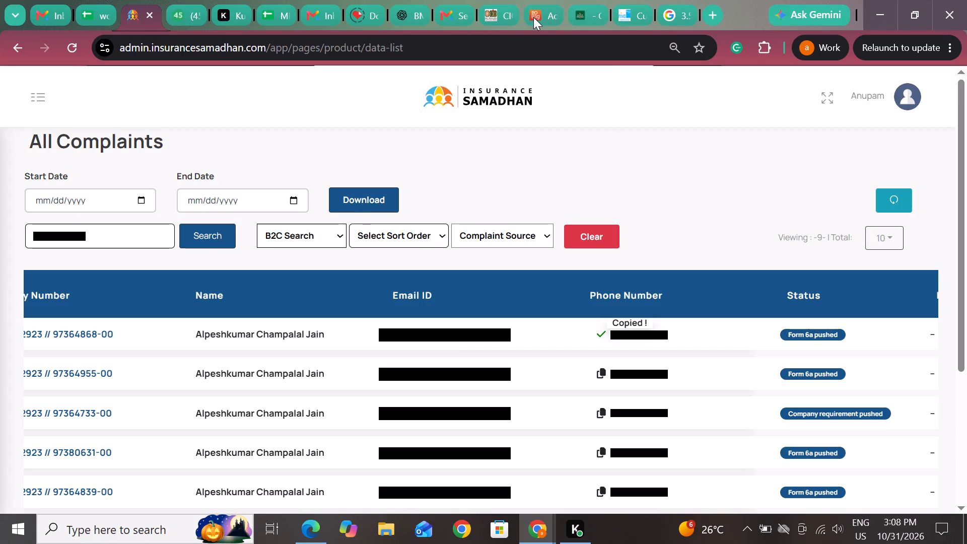
pyautogui.click(533, 19)
pyautogui.keyDown('ctrl'); pyautogui.doubleClick(477, 165); pyautogui.keyUp('ctrl')
pyautogui.hotkey('ctrl', 'v')
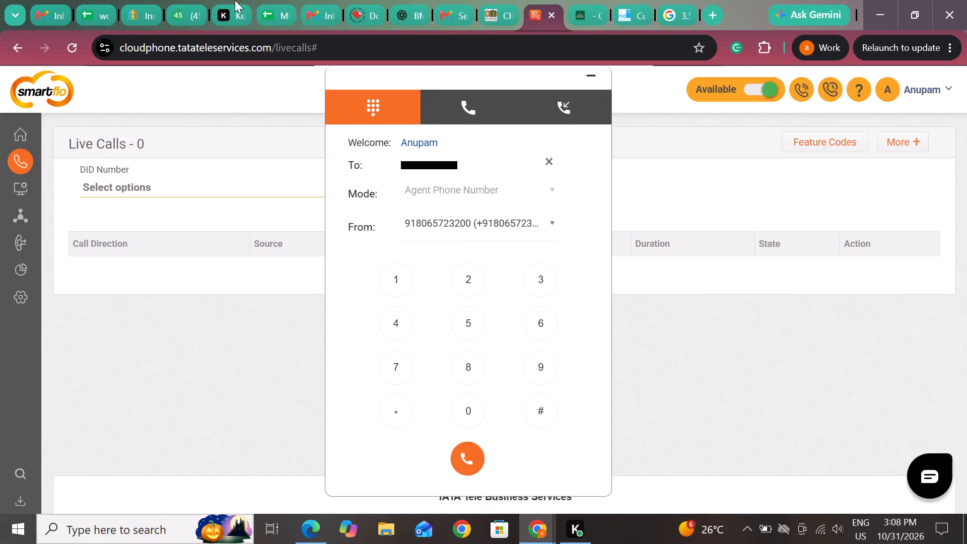
# Copy the incoming caller's source number from Smartflo Live Calls and search All Complaints for it, trimming the start of the number.
pyautogui.scroll(-3, 166, 247)
pyautogui.scroll(-2, 306, 182)
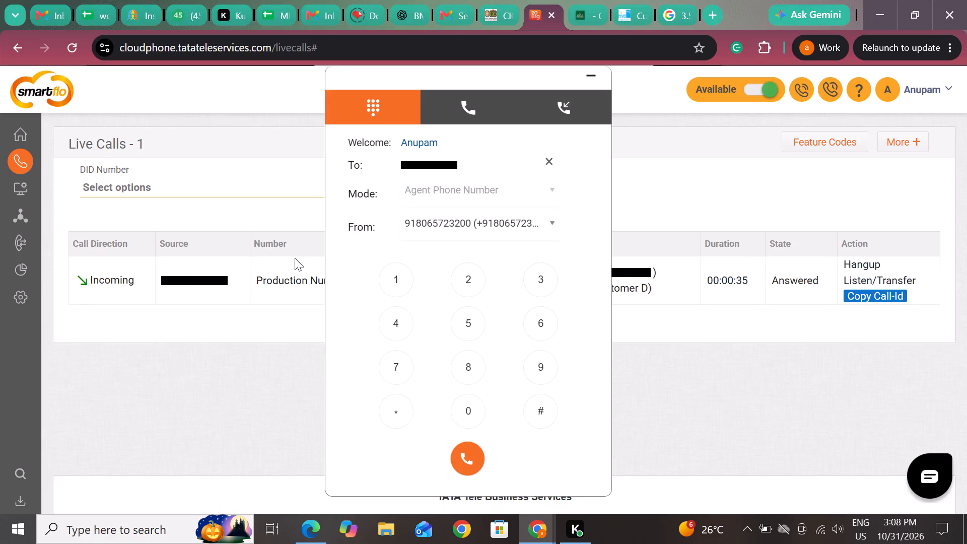
pyautogui.tripleClick(193, 280)
pyautogui.tripleClick(195, 276)
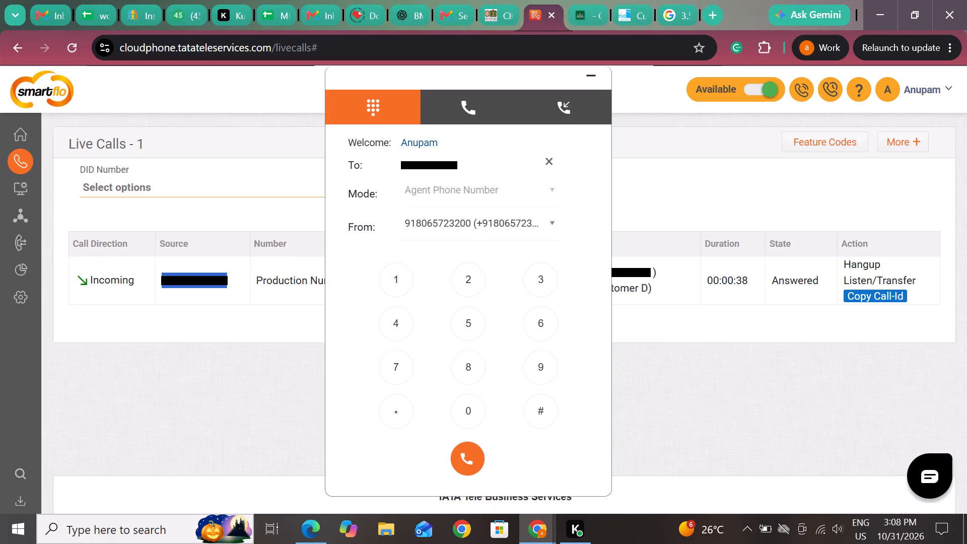
pyautogui.hotkey('ctrl', 'c')
pyautogui.hotkey('ctrl', 'c')
pyautogui.hotkey('ctrl', 'c')
pyautogui.click(146, 19)
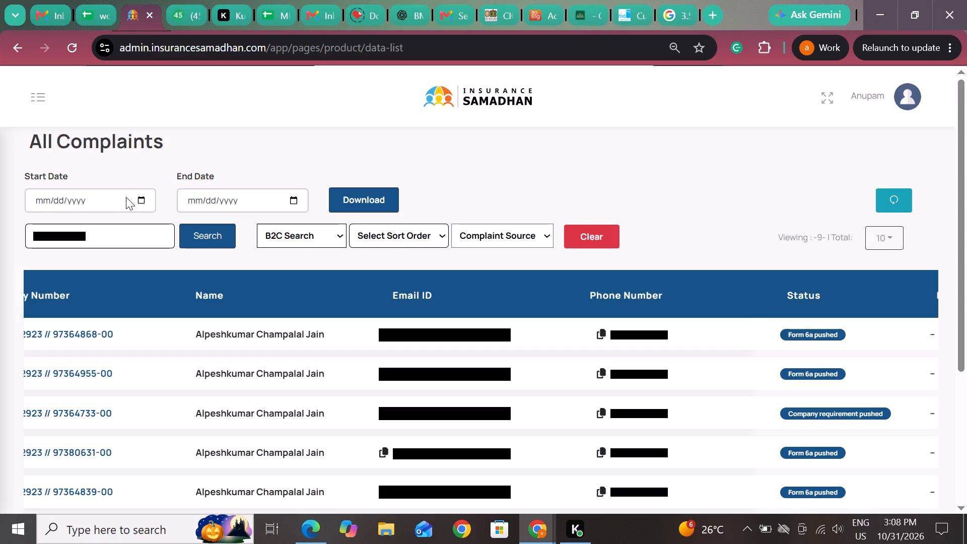
pyautogui.doubleClick(120, 237)
pyautogui.hotkey('ctrl', 'v')
pyautogui.click(38, 231)
pyautogui.press('BackSpace')
pyautogui.click(204, 238)
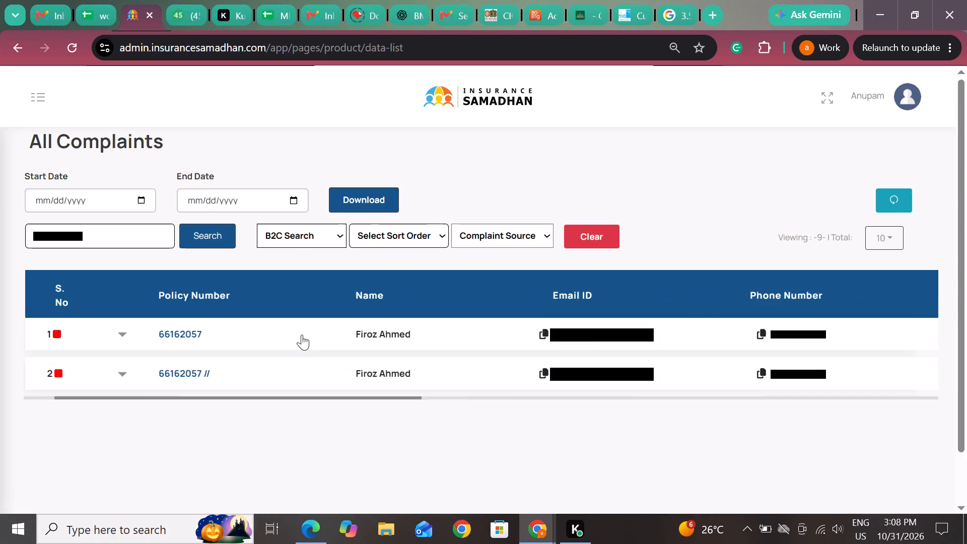
# Open the first complaint listed for the incoming caller and view the Form 6A Data in its Ombudsman section.
pyautogui.hscroll(-6, 302, 334)
pyautogui.hscroll(7, 301, 334)
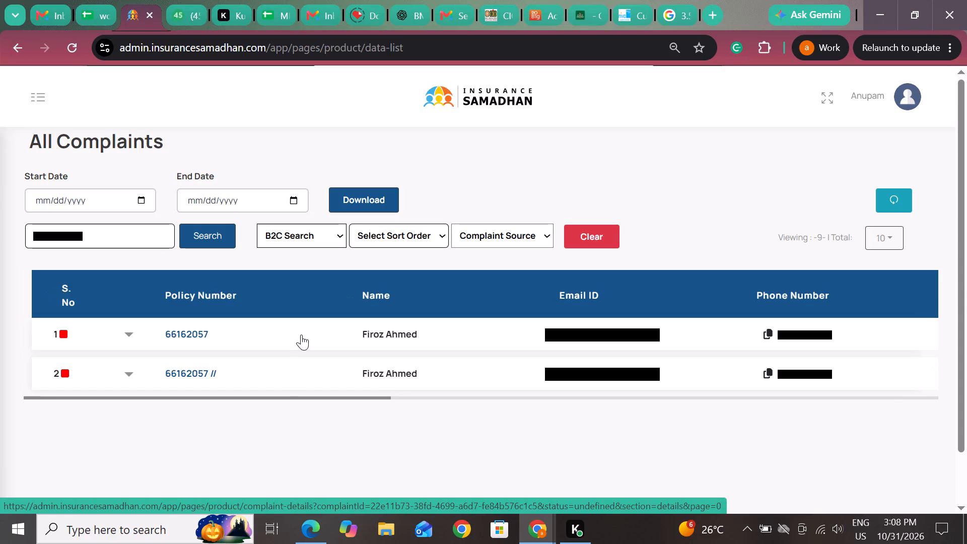
pyautogui.click(185, 335)
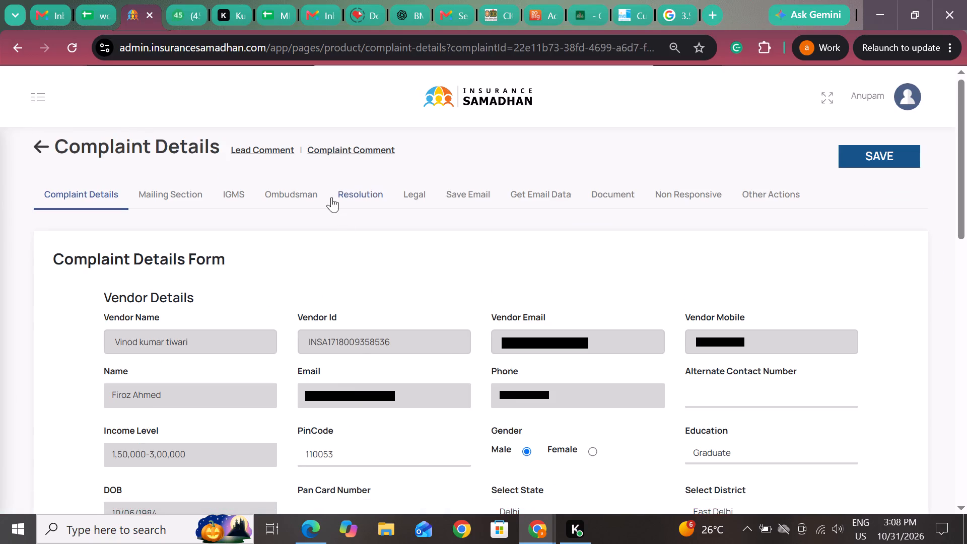
pyautogui.click(317, 193)
pyautogui.scroll(-5, 324, 261)
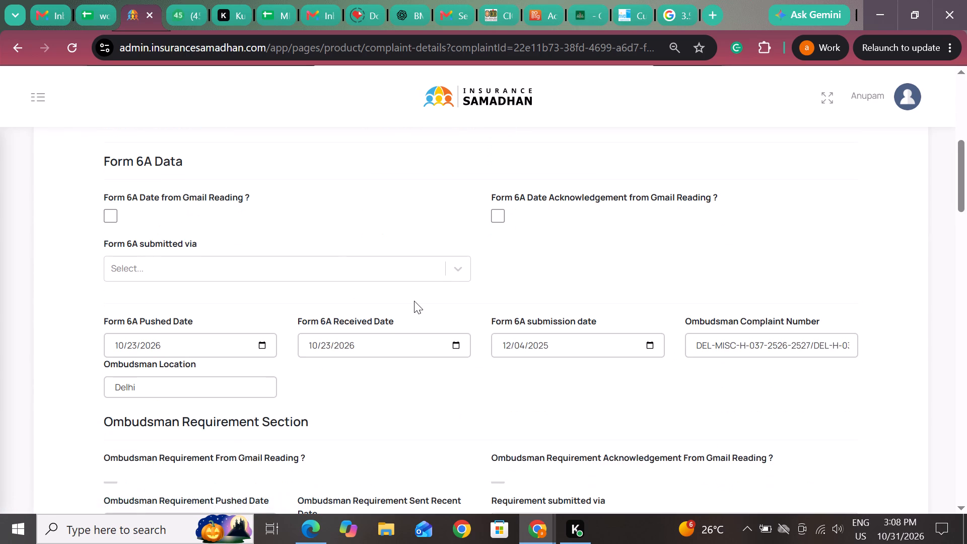
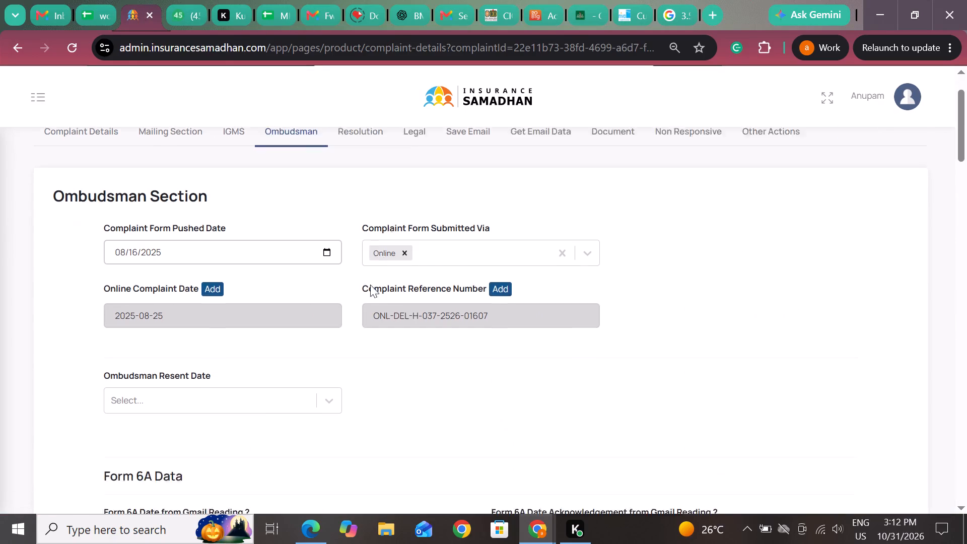
# Record Form 6A as submitted via Email with the email date 10/31/2026, save the complaint, and return to All Complaints.
pyautogui.scroll(-2, 297, 258)
pyautogui.click(271, 268)
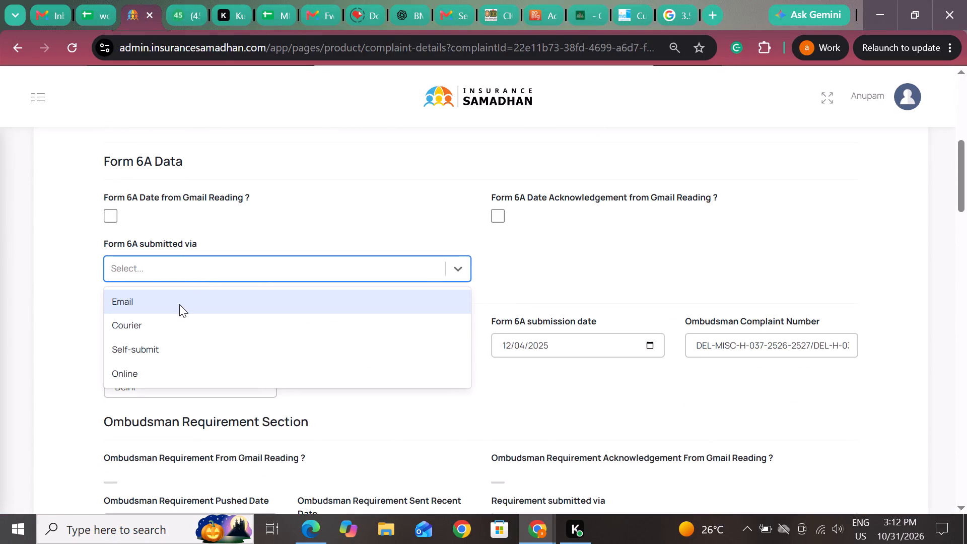
pyautogui.click(180, 303)
pyautogui.click(650, 270)
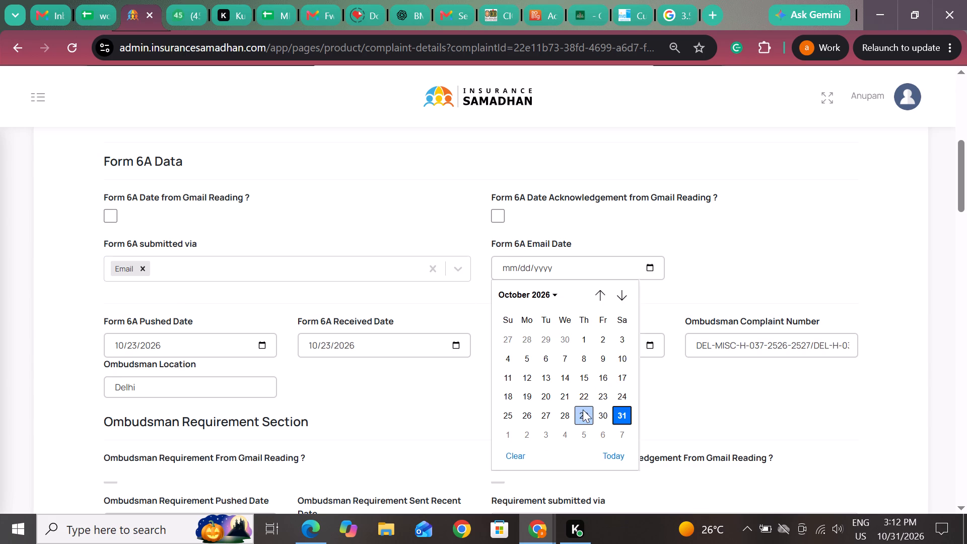
pyautogui.click(614, 453)
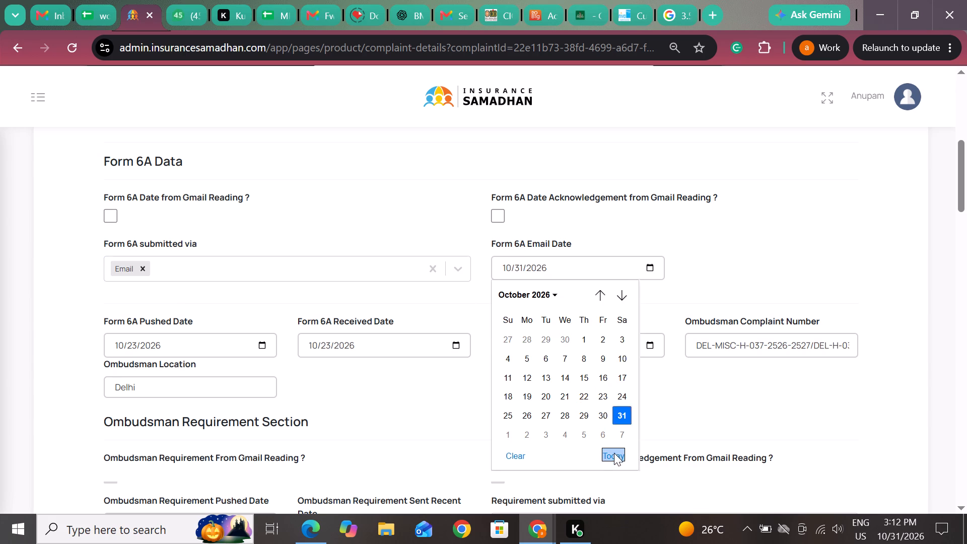
pyautogui.scroll(6, 746, 232)
pyautogui.click(852, 163)
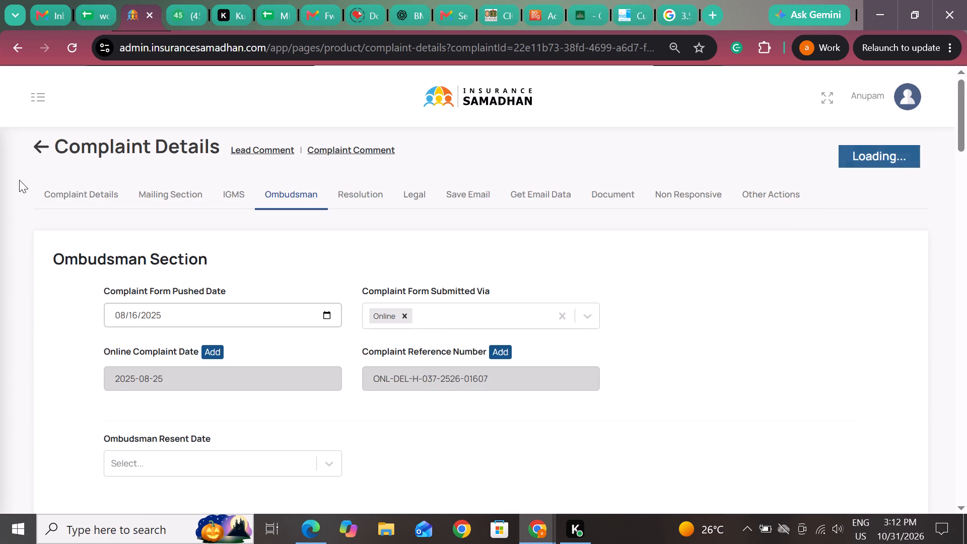
pyautogui.click(38, 148)
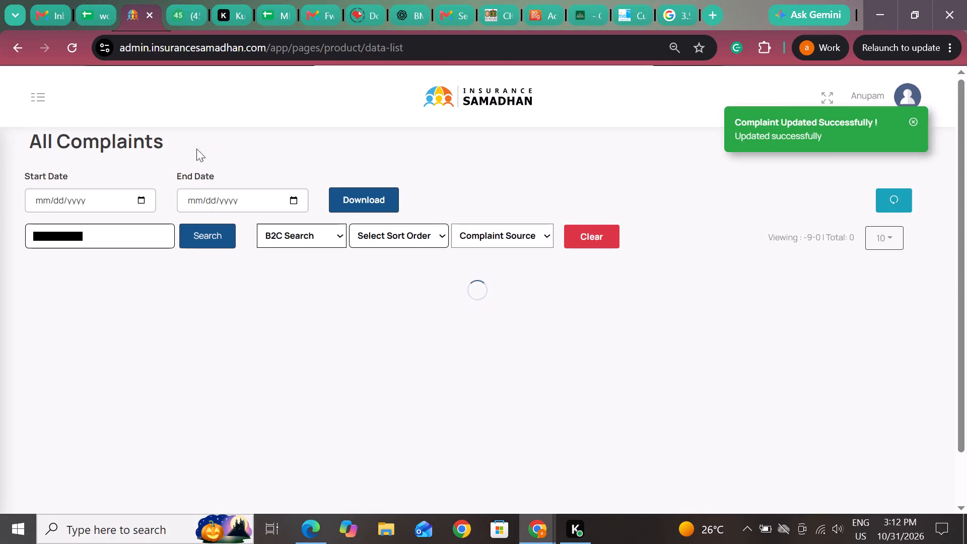
pyautogui.scroll(1, 452, 352)
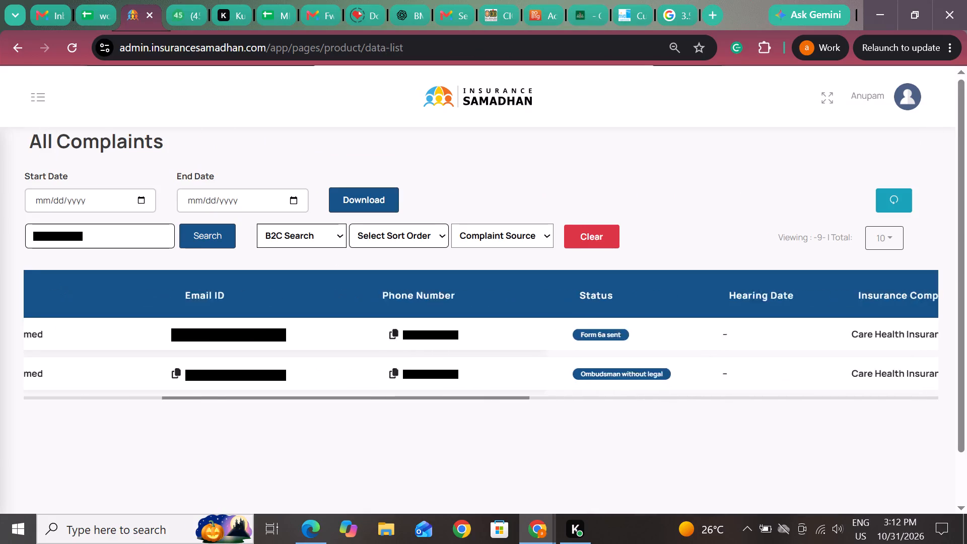
pyautogui.scroll(1, 452, 352)
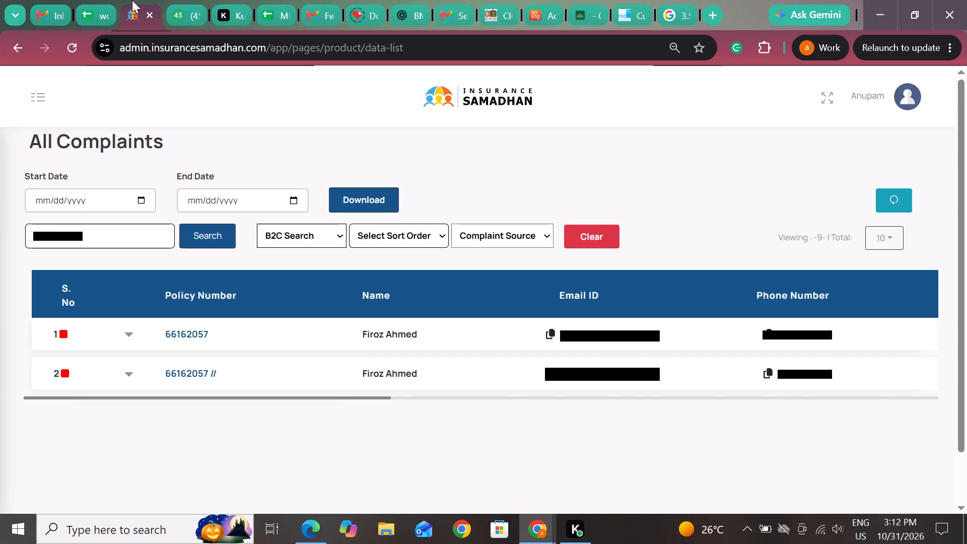
# Copy the row 578 client's phone number from the worksheet, search All Complaints for it, and check the statuses of the listed complaints.
pyautogui.click(114, 10)
pyautogui.click(159, 293)
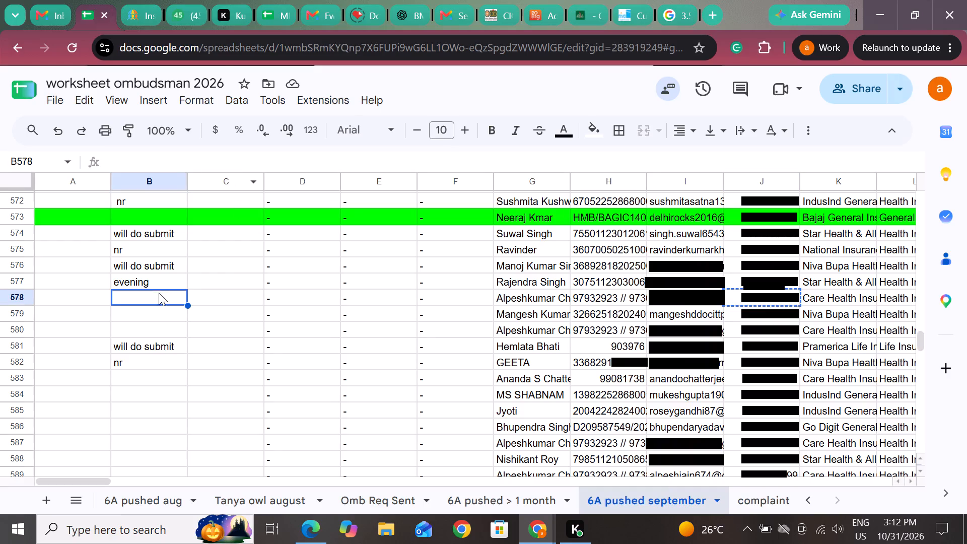
pyautogui.click(756, 299)
pyautogui.hotkey('ctrl', 'c')
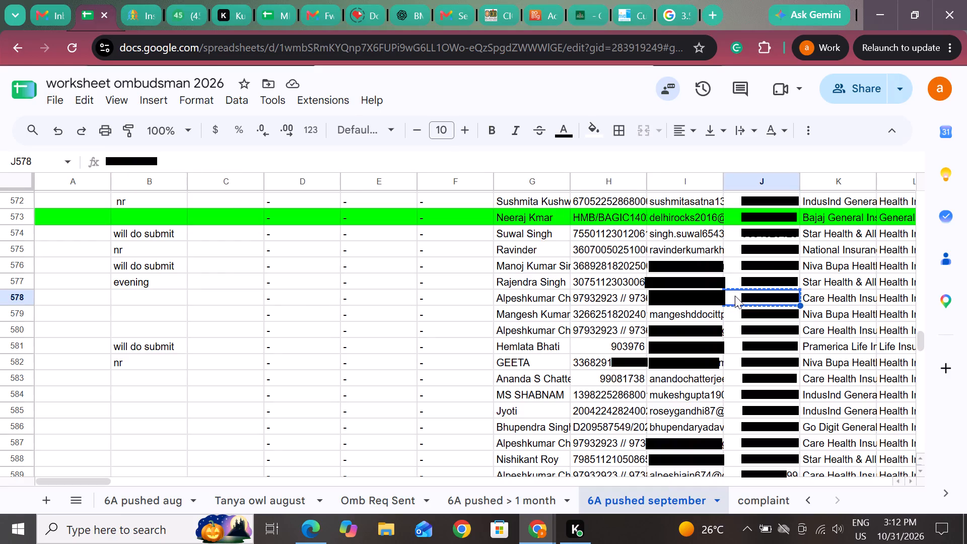
pyautogui.hotkey('ctrl', 'c')
pyautogui.hotkey('ctrl', 'c')
pyautogui.click(137, 16)
pyautogui.keyDown('ctrl'); pyautogui.tripleClick(105, 239); pyautogui.keyUp('ctrl')
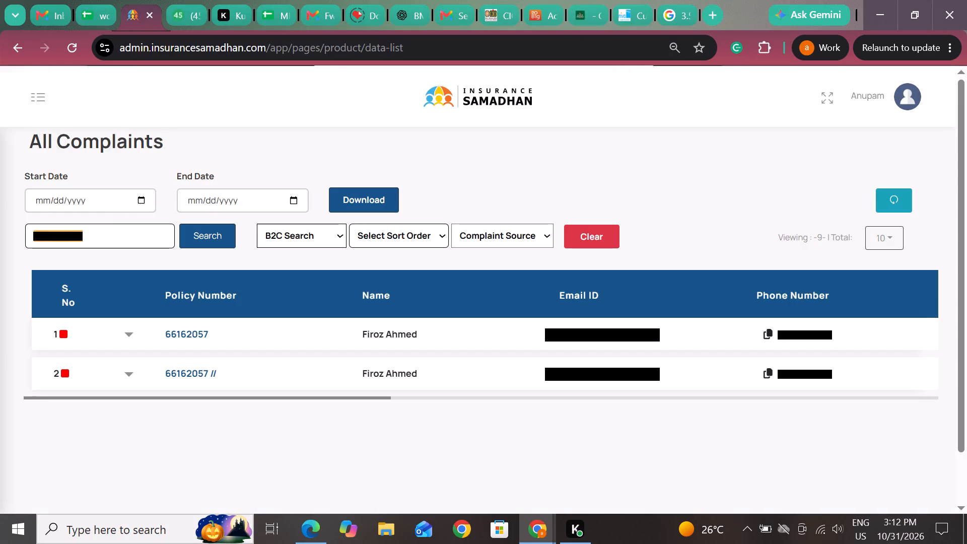
pyautogui.hotkey('ctrl', 'v')
pyautogui.keyDown('ctrl'); pyautogui.click(171, 239); pyautogui.keyUp('ctrl')
pyautogui.click(198, 241)
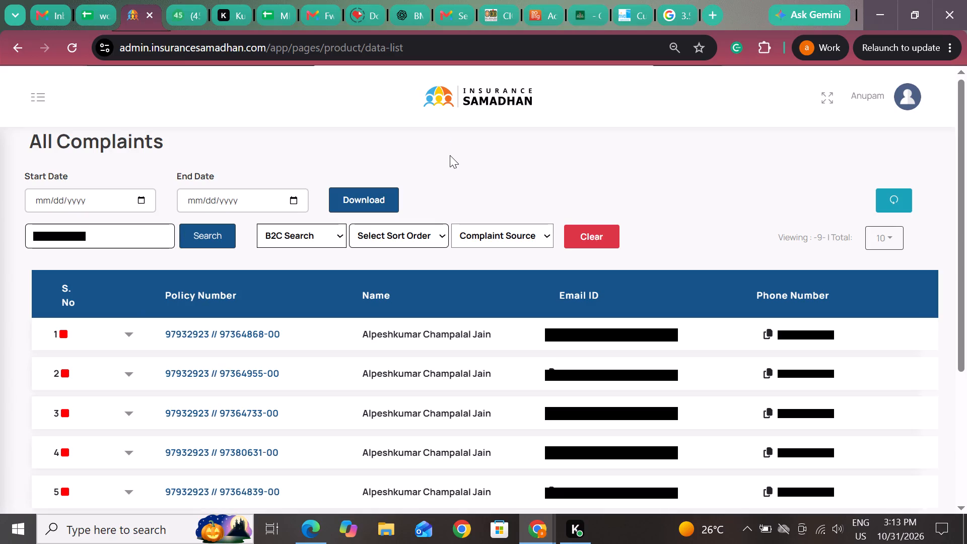
pyautogui.scroll(-2, 481, 348)
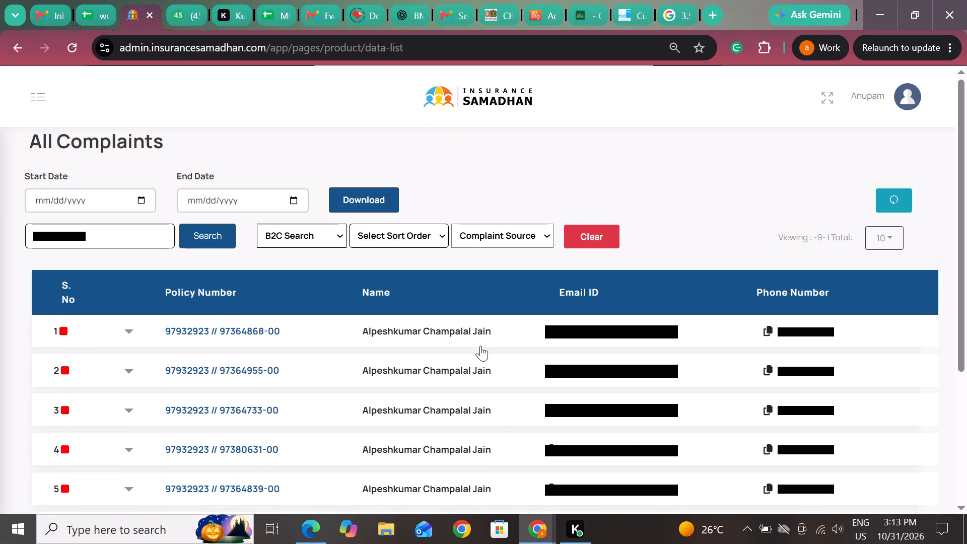
pyautogui.hscroll(-2, 480, 346)
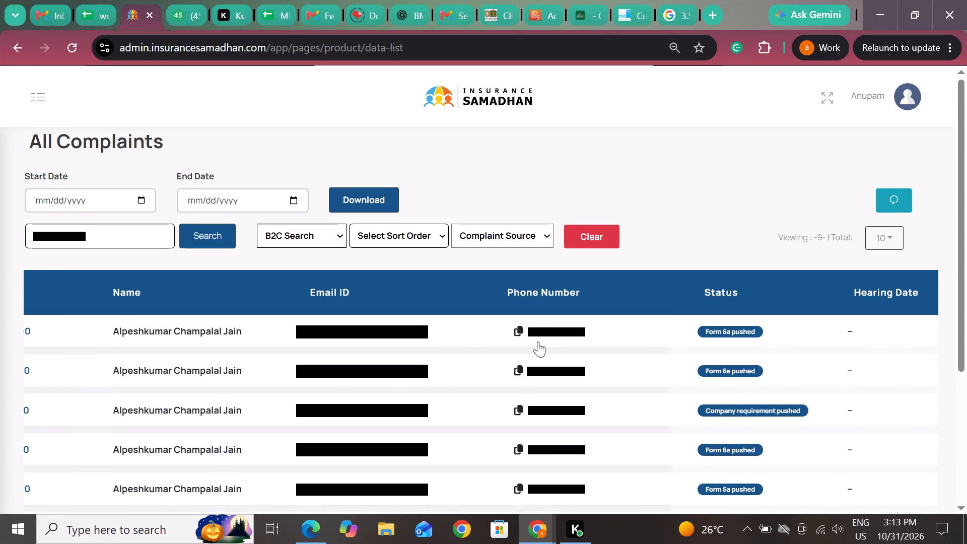
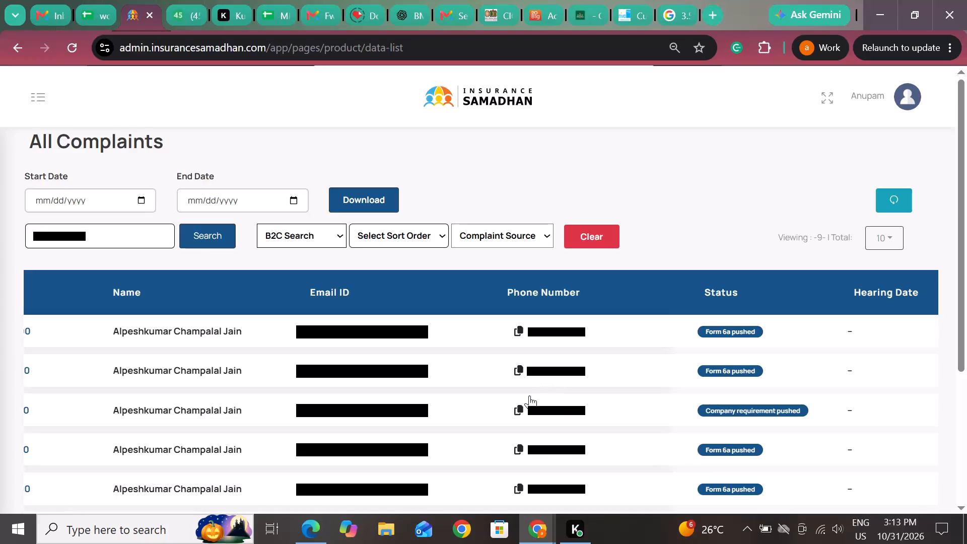
# Copy the client's phone number from the second complaint in the All Complaints search results.
pyautogui.click(519, 368)
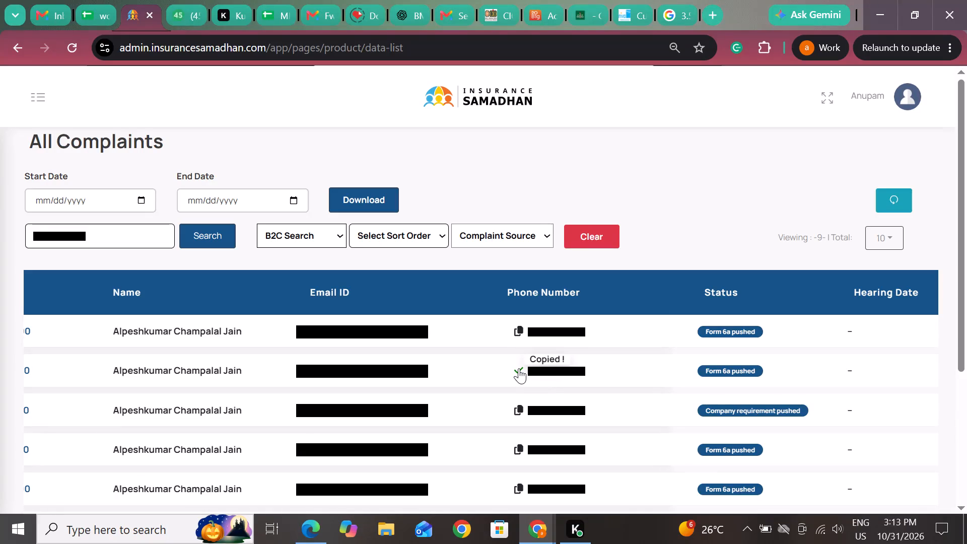
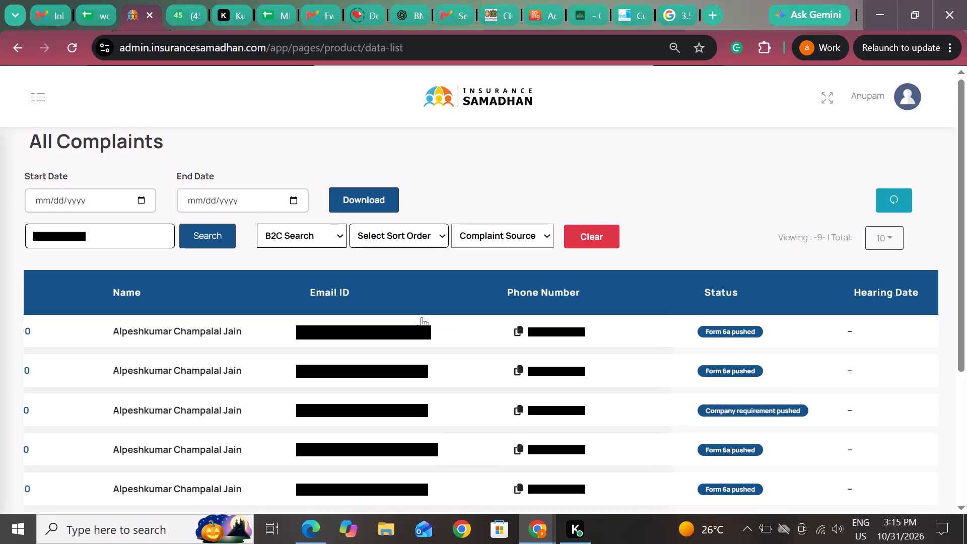
# Copy the phone number from the first complaint in the search results and call it with the Smartflo dialer.
pyautogui.scroll(-7, 375, 317)
pyautogui.scroll(-1, 485, 282)
pyautogui.scroll(4, 500, 285)
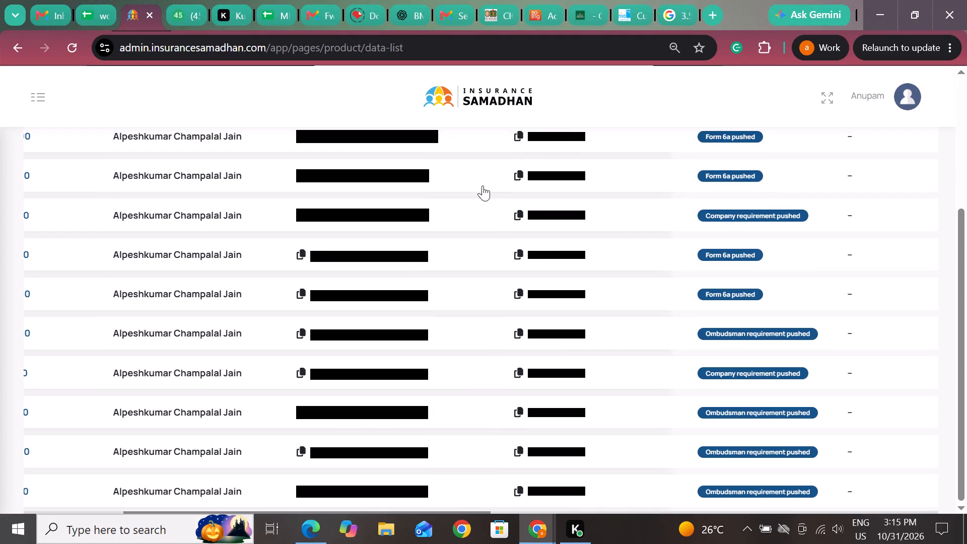
pyautogui.scroll(4, 485, 268)
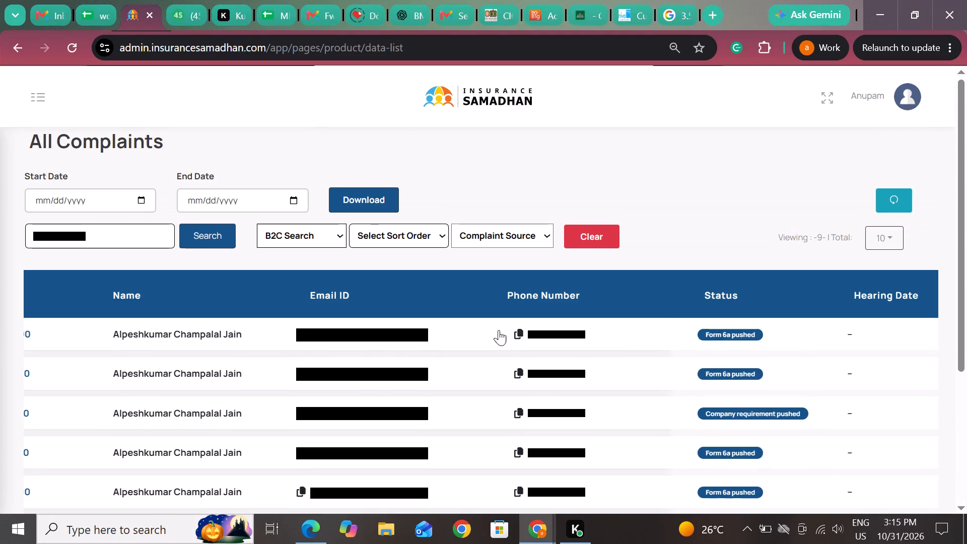
pyautogui.click(522, 335)
pyautogui.scroll(5, 483, 158)
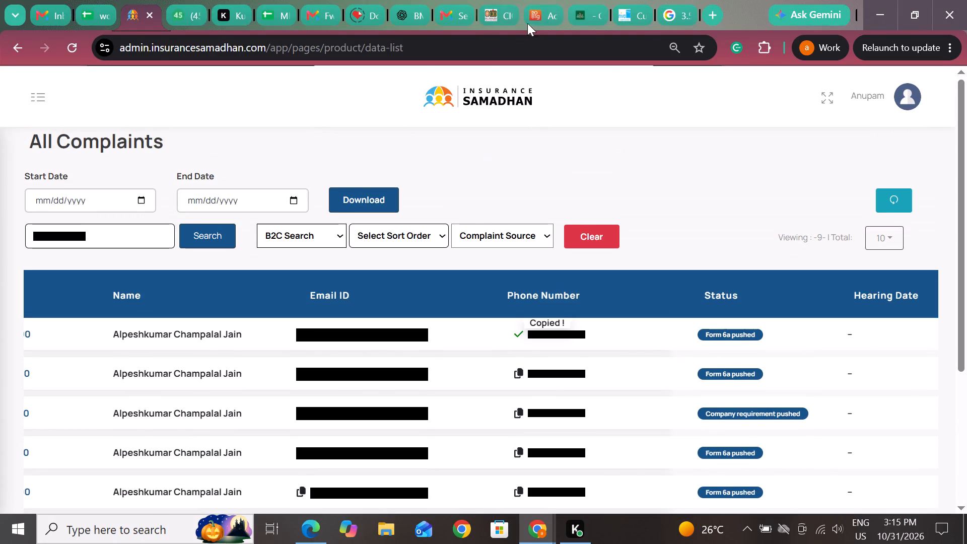
pyautogui.click(527, 23)
pyautogui.doubleClick(451, 165)
pyautogui.hotkey('ctrl', 'v')
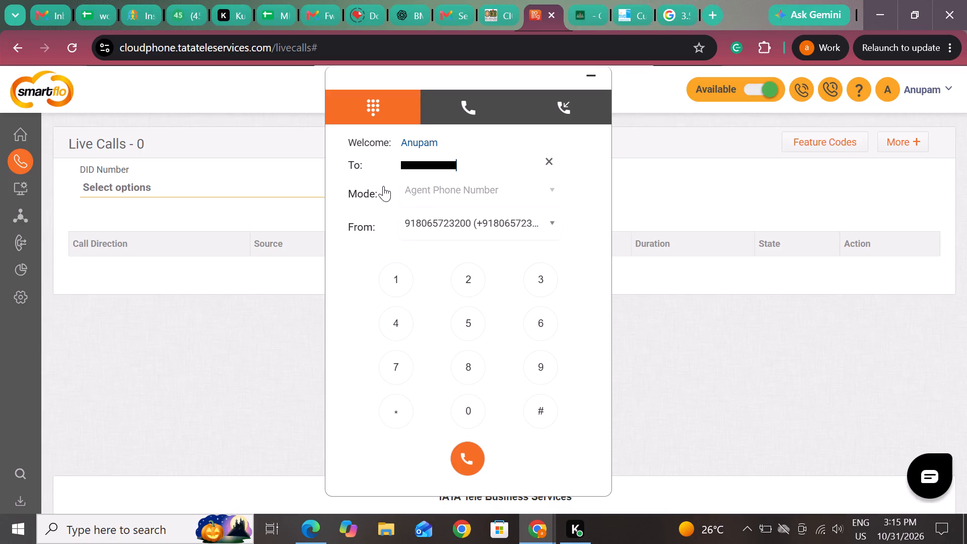
pyautogui.scroll(-4, 488, 383)
pyautogui.click(465, 456)
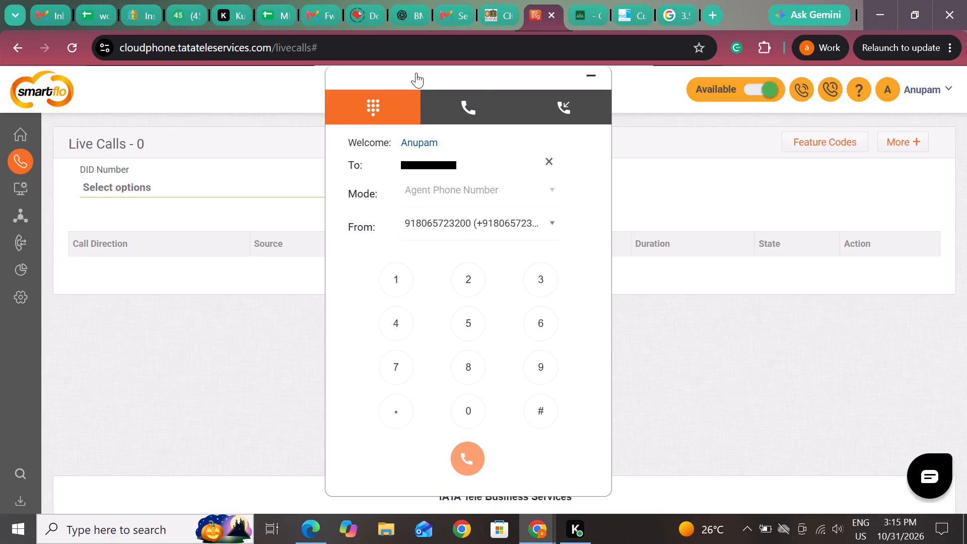
pyautogui.scroll(3, 365, 97)
# Return to the All Complaints results and open the first Form 6a pushed complaint's details.
pyautogui.click(143, 19)
pyautogui.scroll(-1, 282, 353)
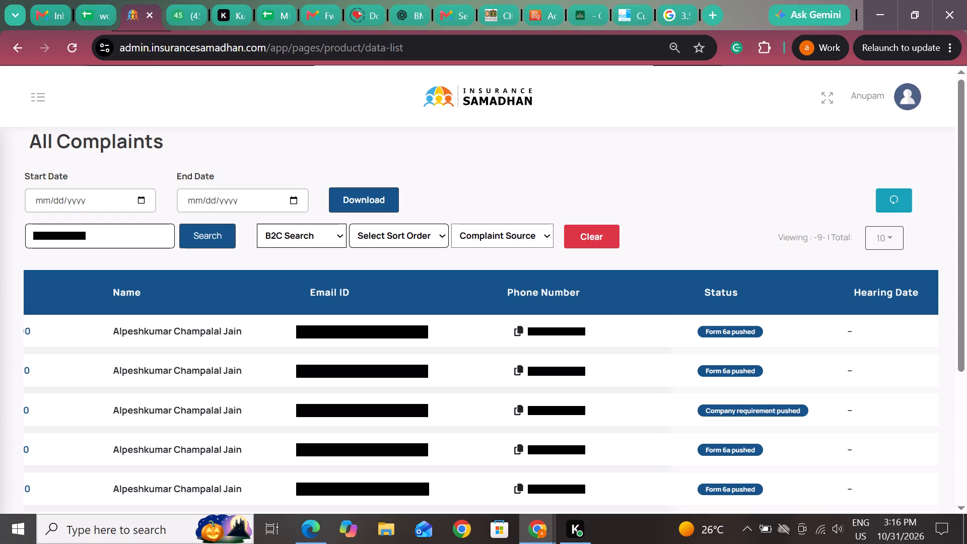
pyautogui.scroll(-5, 246, 341)
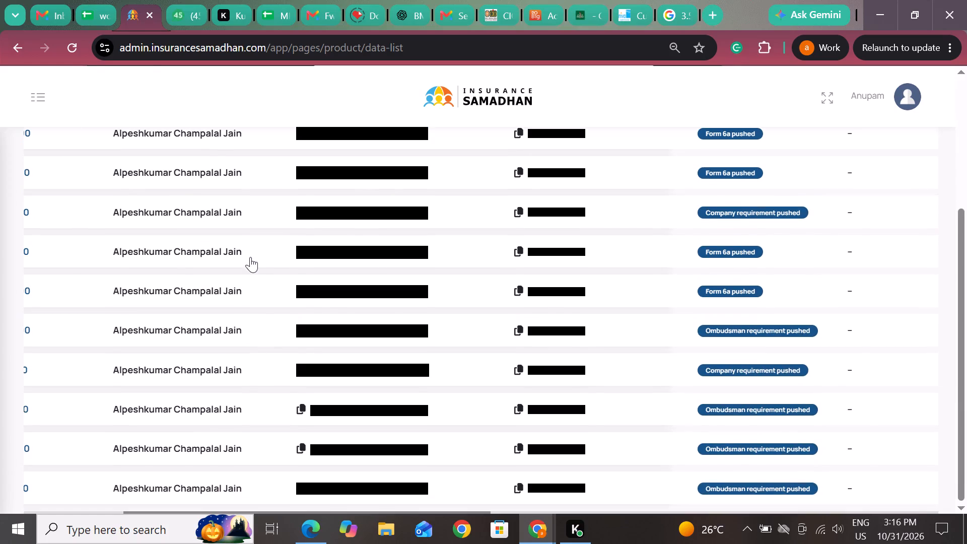
pyautogui.scroll(9, 248, 265)
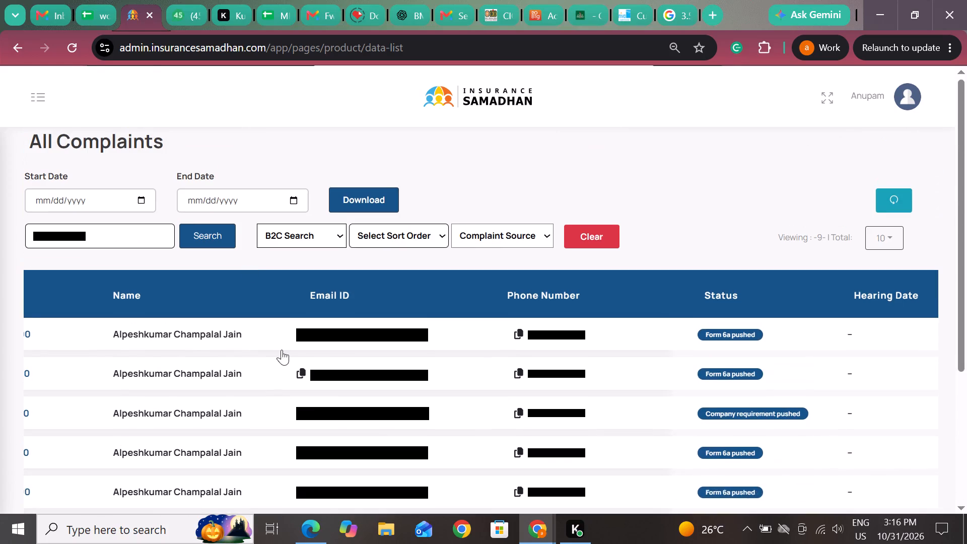
pyautogui.hscroll(4, 282, 350)
pyautogui.click(228, 331)
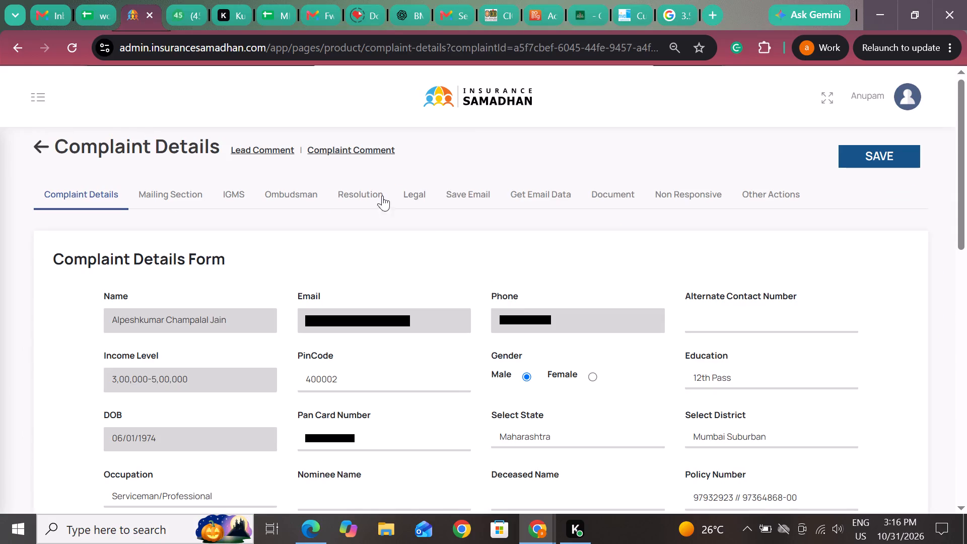
# Add the comment "done" to the complaint's communication log without sending a notification, and close the log.
pyautogui.click(356, 151)
pyautogui.scroll(-5, 438, 368)
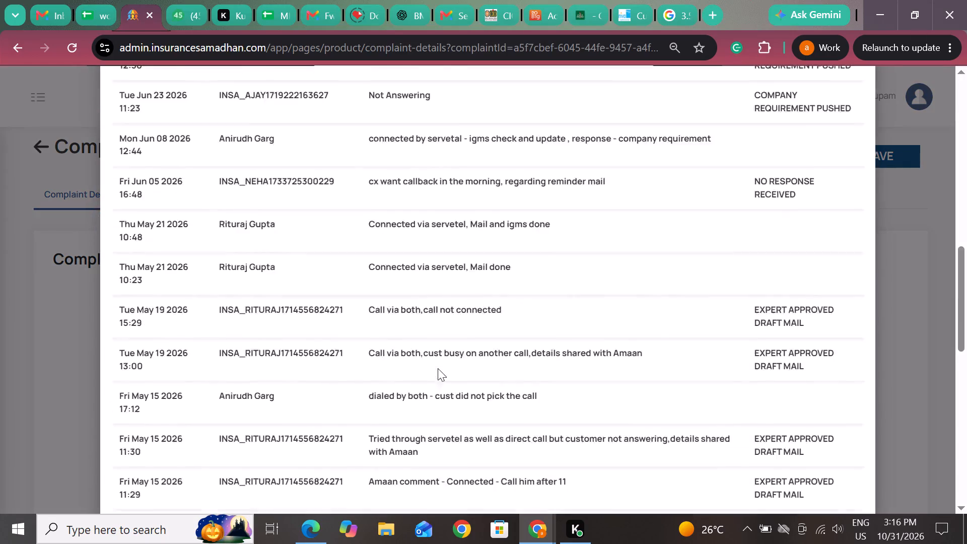
pyautogui.click(558, 473)
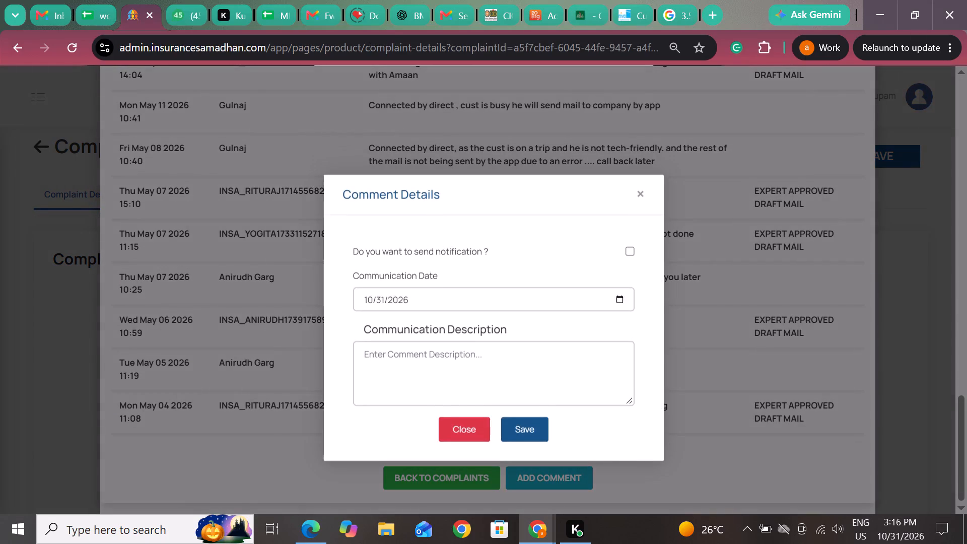
pyautogui.click(413, 357)
pyautogui.press('d')
pyautogui.press('o')
pyautogui.write('ne')
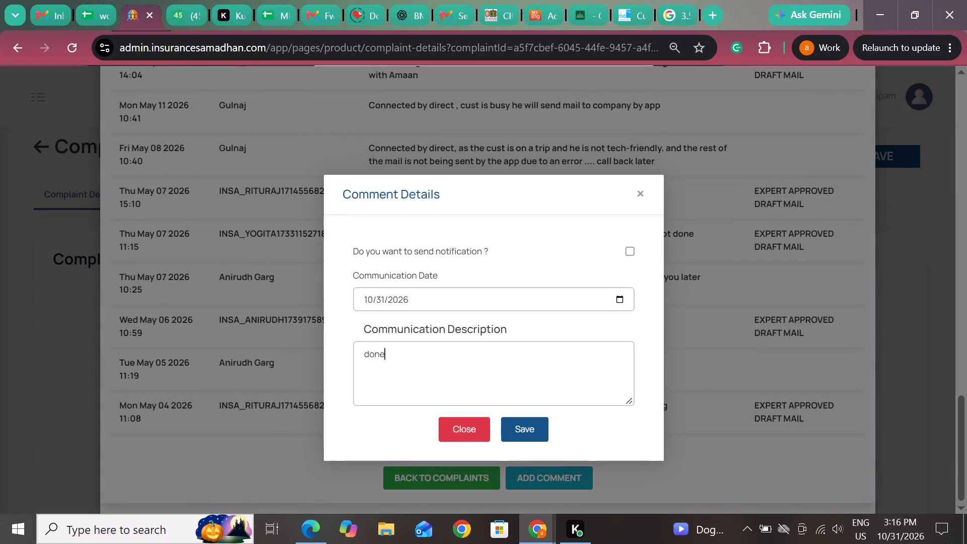
pyautogui.press('space')
pyautogui.press('Tab')
pyautogui.press('Tab')
pyautogui.press('Return')
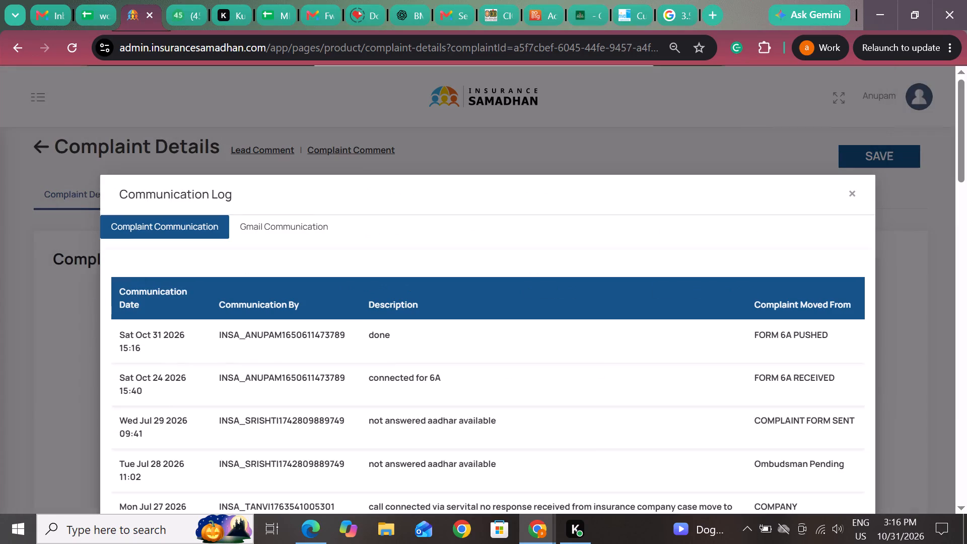
pyautogui.scroll(5, 167, 200)
pyautogui.click(152, 112)
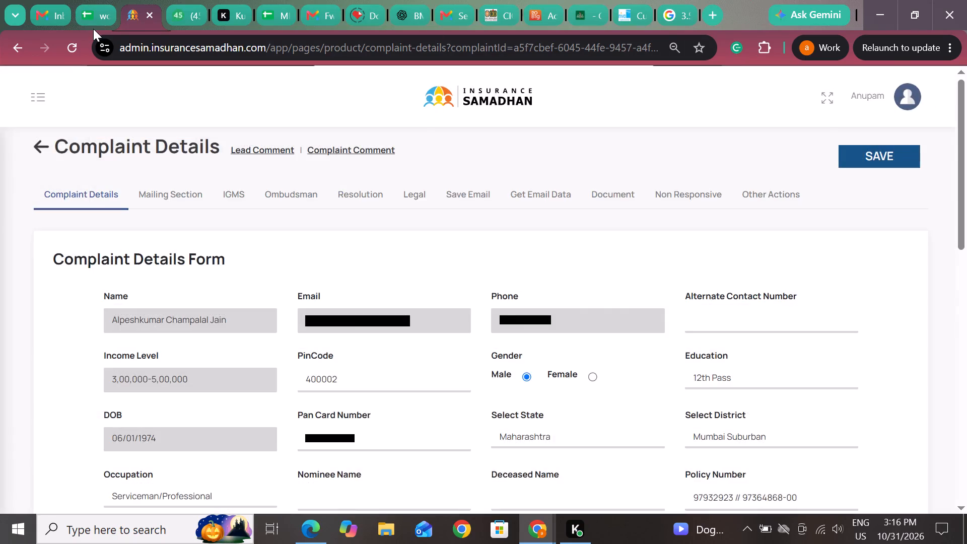
# Enter "nr" in column B of row 578 on the worksheet's 6A pushed september sheet.
pyautogui.click(93, 25)
pyautogui.click(186, 319)
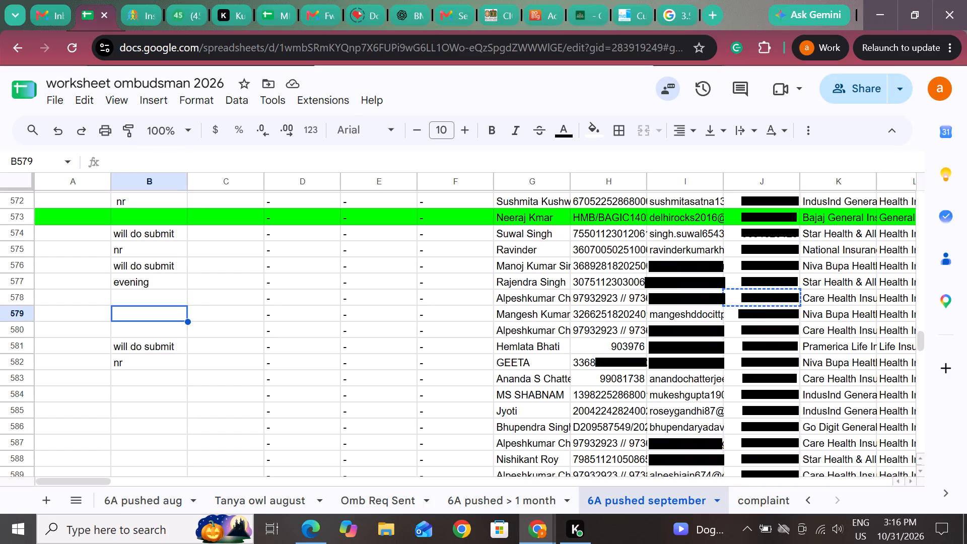
pyautogui.click(169, 296)
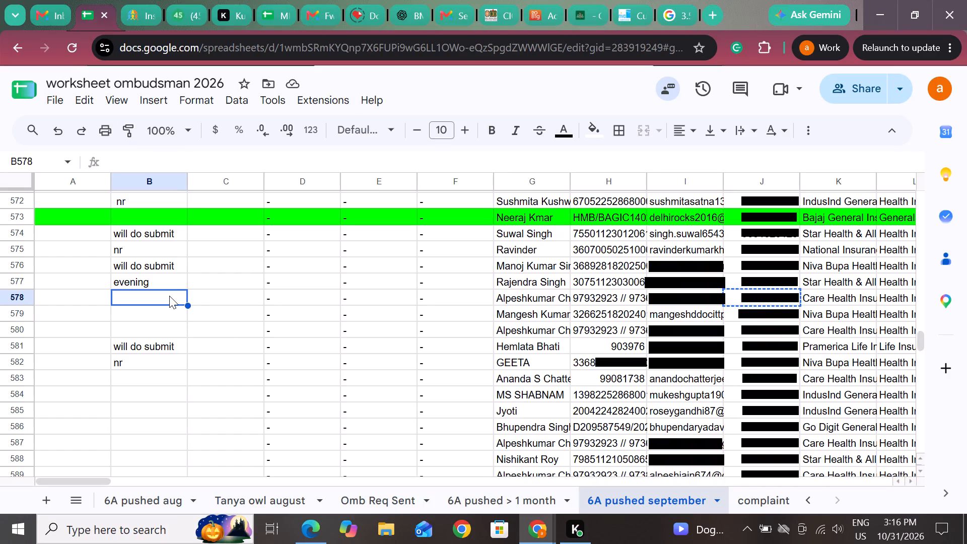
pyautogui.click(169, 296)
pyautogui.write('nr')
pyautogui.click(165, 324)
# Copy the phone number from row 579 of the sheet and search All Complaints for it.
pyautogui.click(160, 310)
pyautogui.click(338, 313)
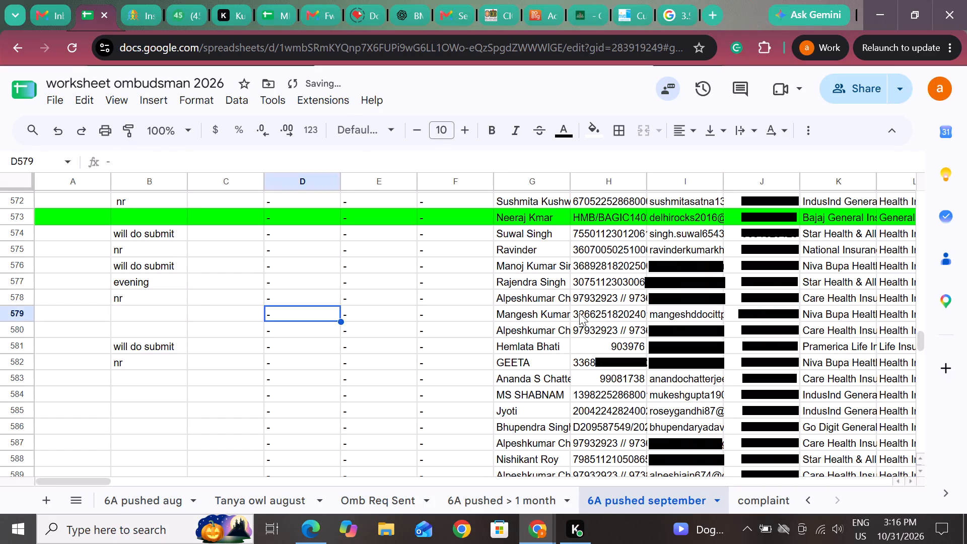
pyautogui.click(579, 313)
pyautogui.click(669, 313)
pyautogui.click(739, 313)
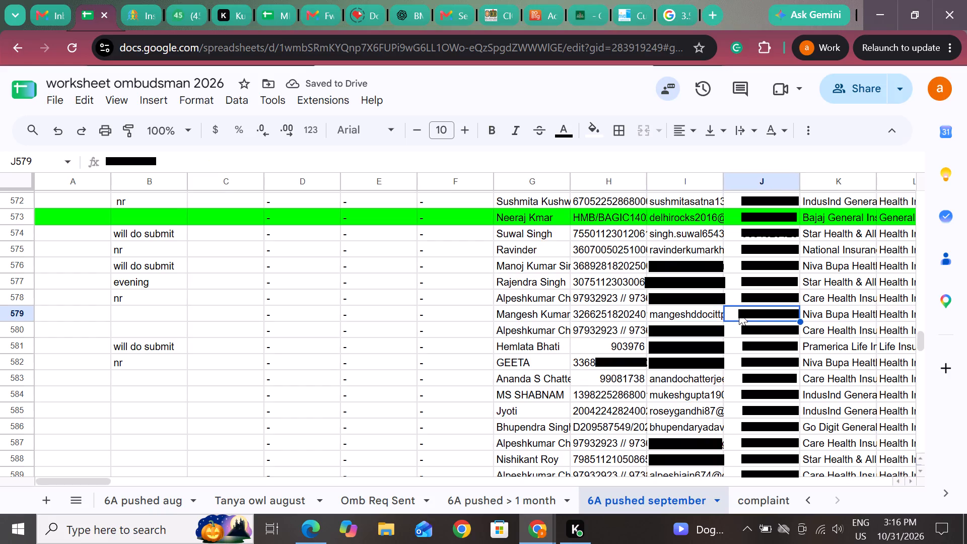
pyautogui.hotkey('ctrl', 'c')
pyautogui.hotkey('ctrl', 'c')
pyautogui.hotkey('ctrl', 'c')
pyautogui.click(135, 12)
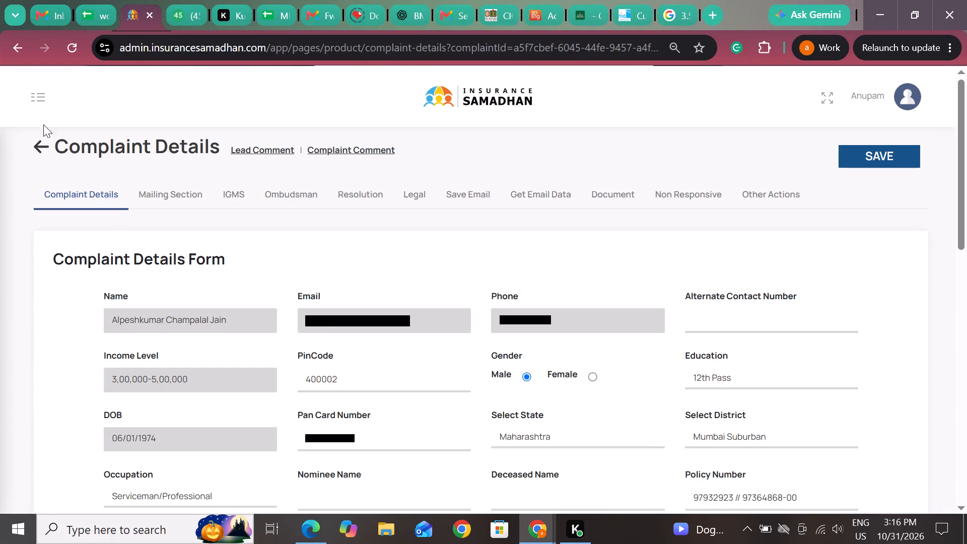
pyautogui.click(36, 142)
pyautogui.doubleClick(101, 233)
pyautogui.hotkey('ctrl', 'v')
pyautogui.click(221, 237)
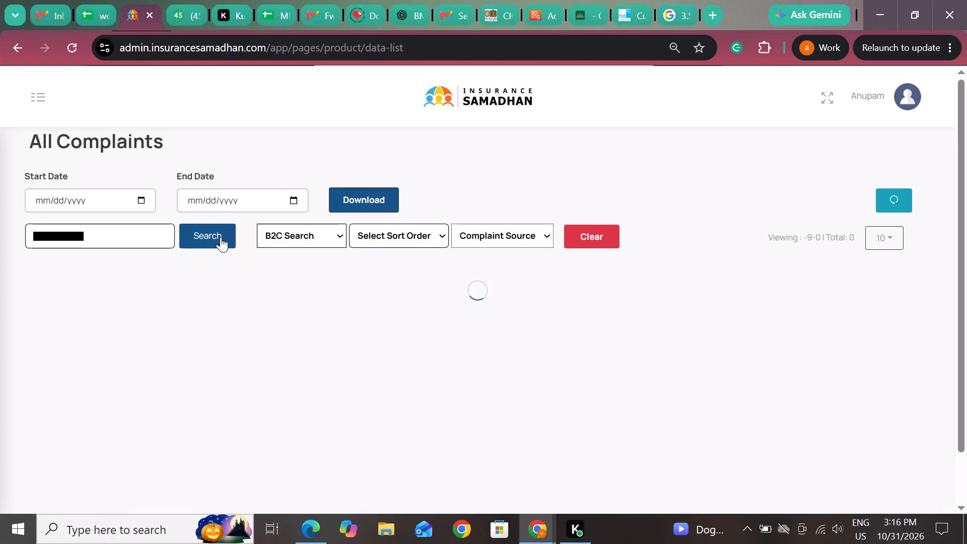
# Copy the phone number from the Form 6a pushed complaint and call the client with the Smartflo dialer.
pyautogui.scroll(-1, 411, 260)
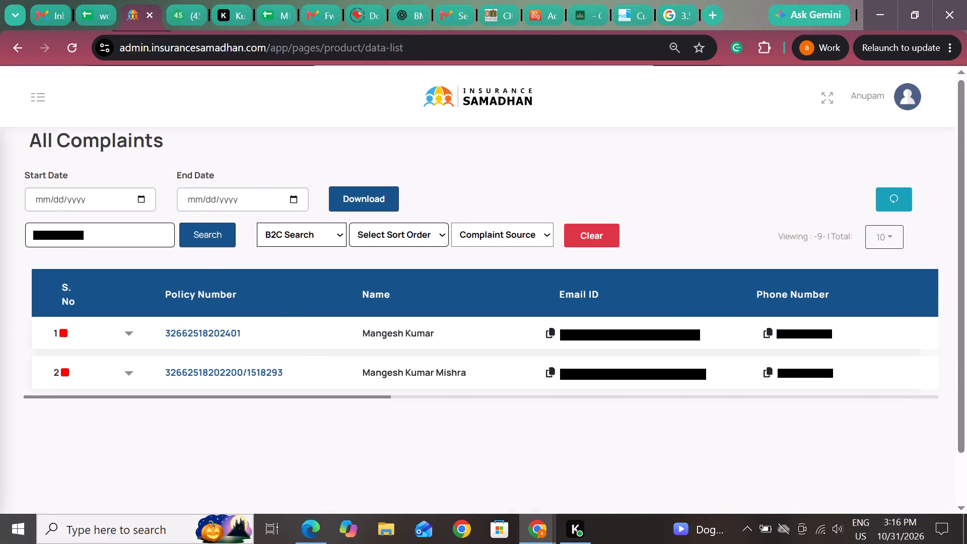
pyautogui.scroll(-2, 433, 272)
pyautogui.hscroll(-2, 442, 297)
pyautogui.click(453, 276)
pyautogui.hscroll(-1, 453, 276)
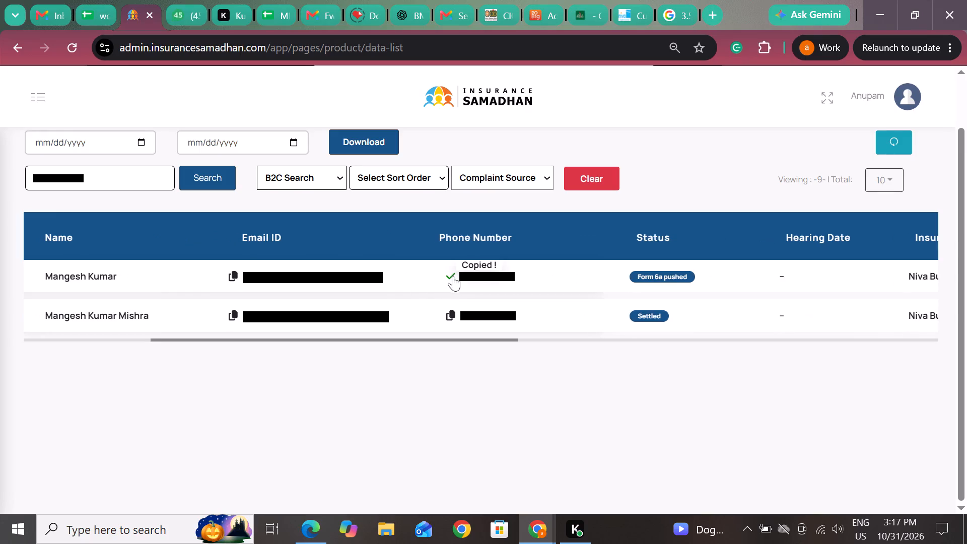
pyautogui.click(535, 21)
pyautogui.doubleClick(462, 164)
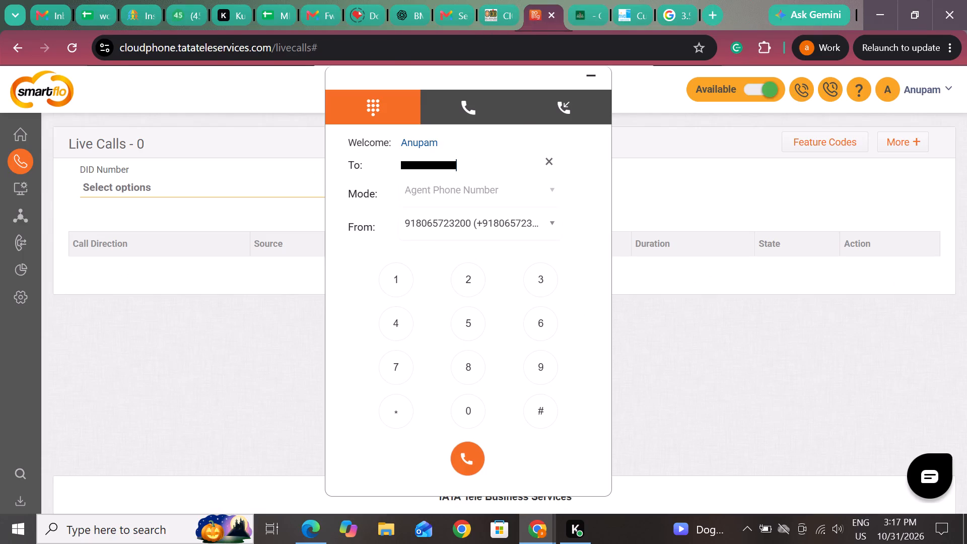
pyautogui.hotkey('ctrl', 'v')
pyautogui.click(471, 457)
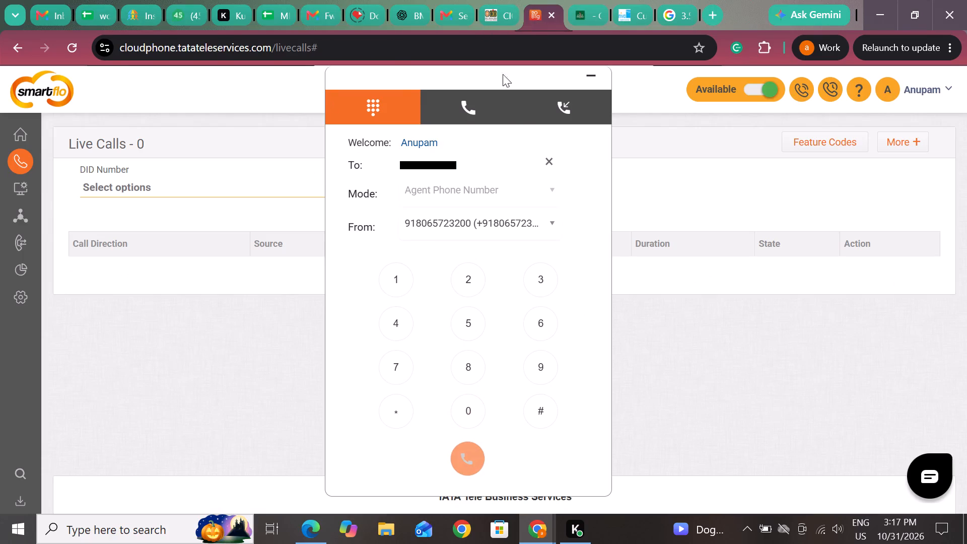
pyautogui.scroll(4, 230, 25)
# Return to the client's search results in All Complaints.
pyautogui.click(151, 21)
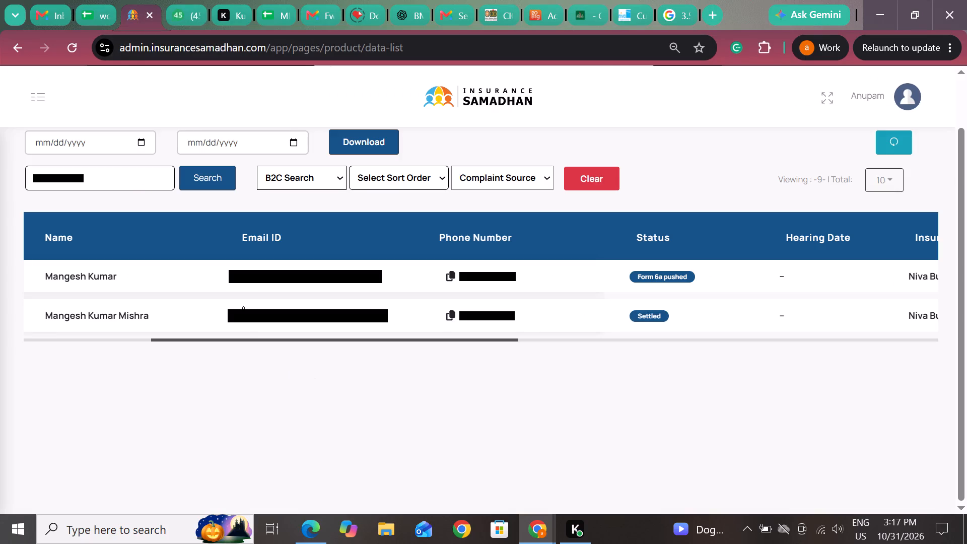
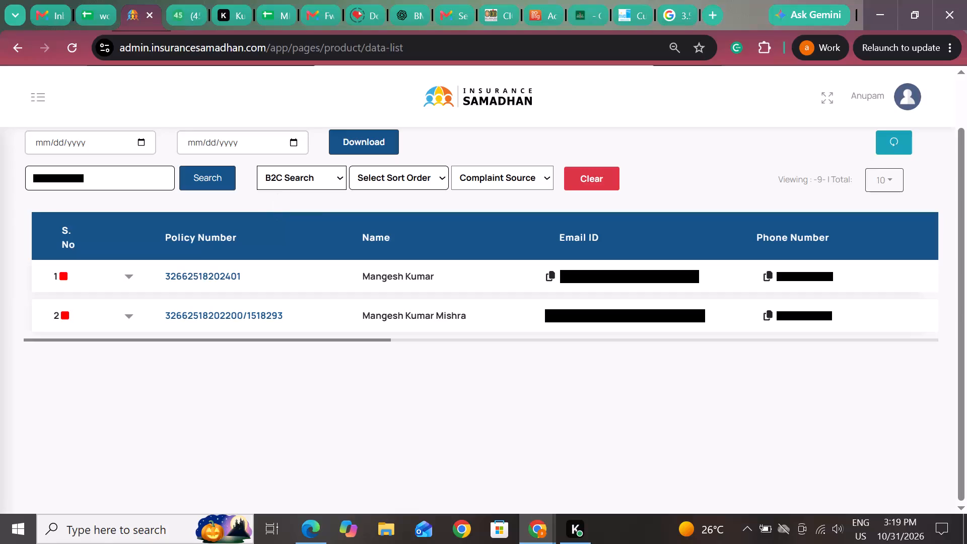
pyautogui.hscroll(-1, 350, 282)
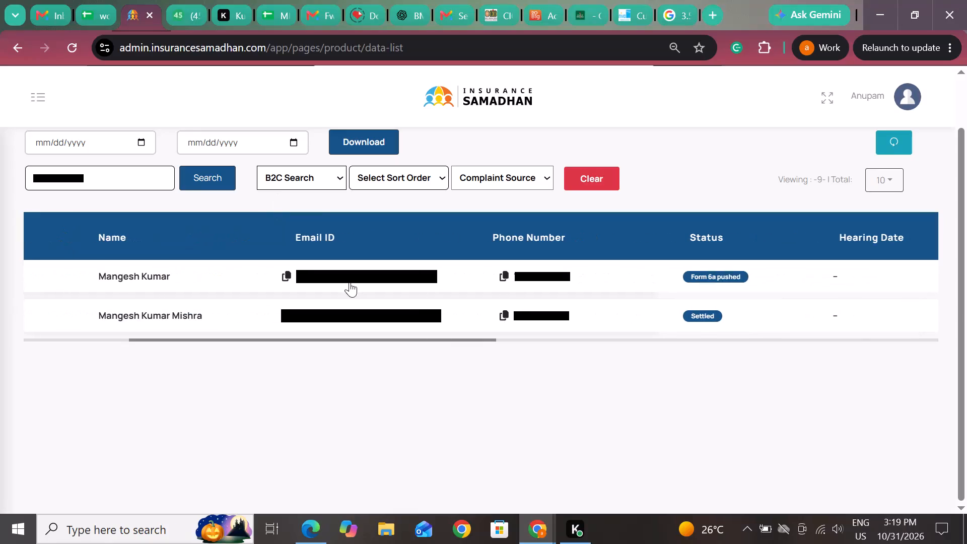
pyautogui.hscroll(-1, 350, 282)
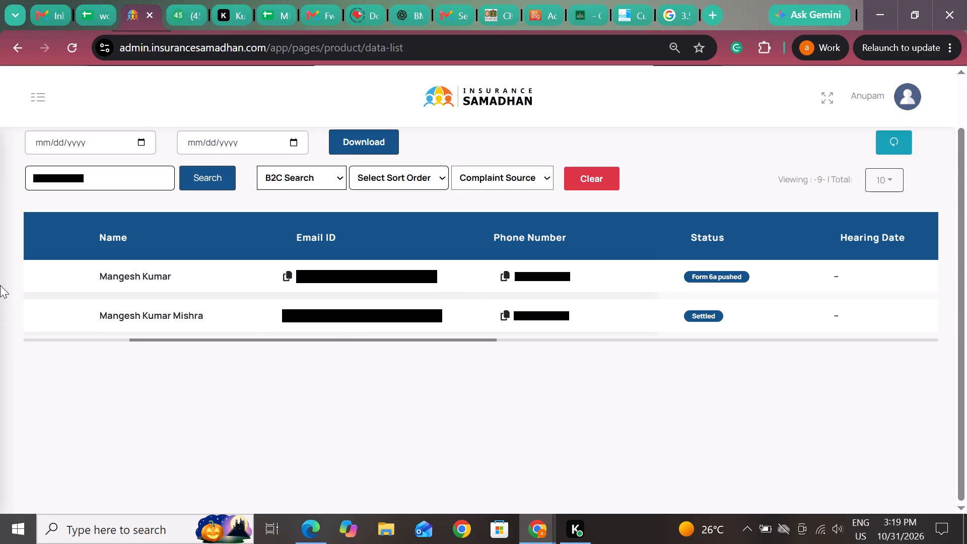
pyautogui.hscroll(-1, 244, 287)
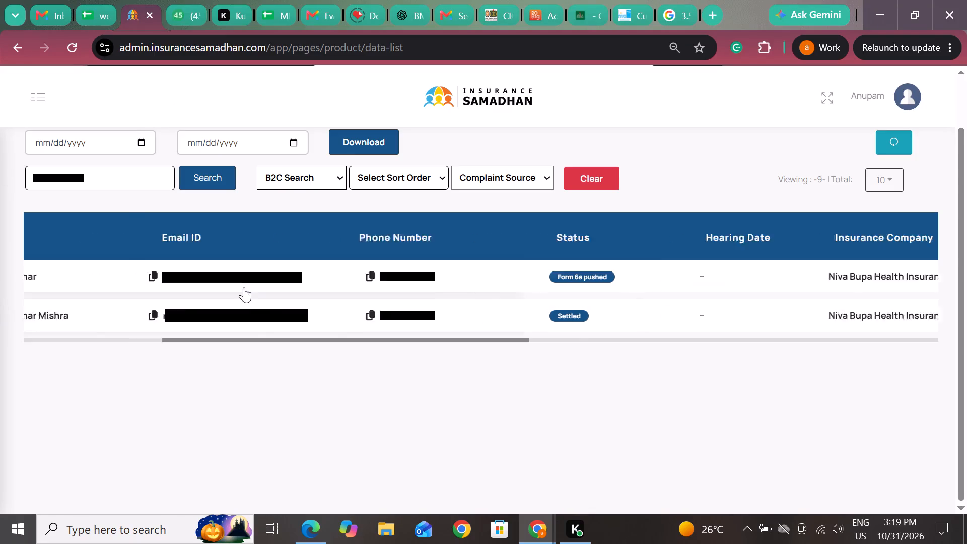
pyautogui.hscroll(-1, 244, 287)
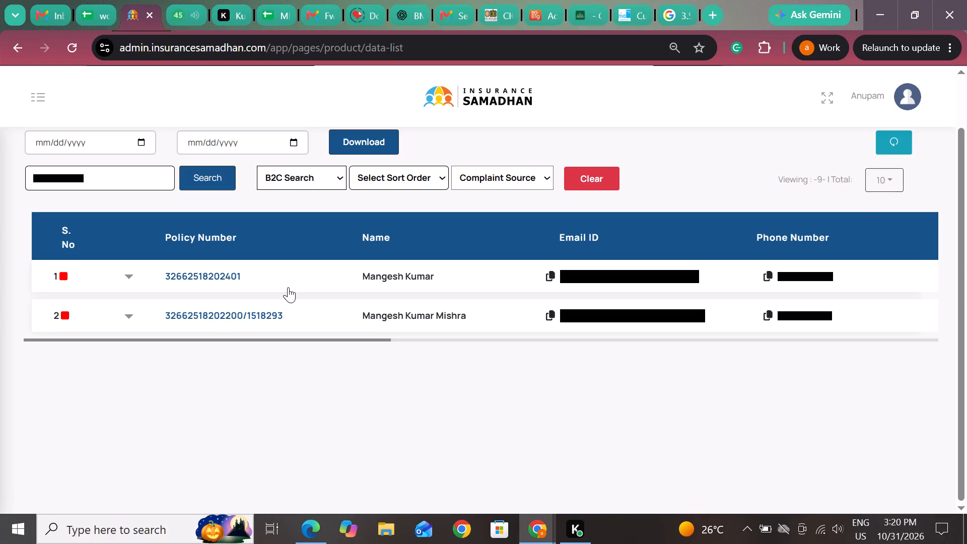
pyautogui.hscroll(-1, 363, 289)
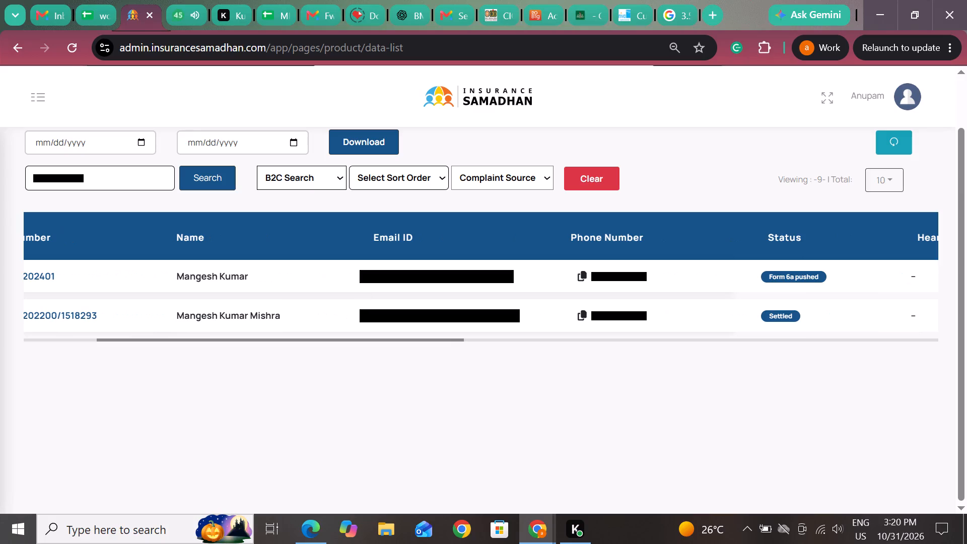
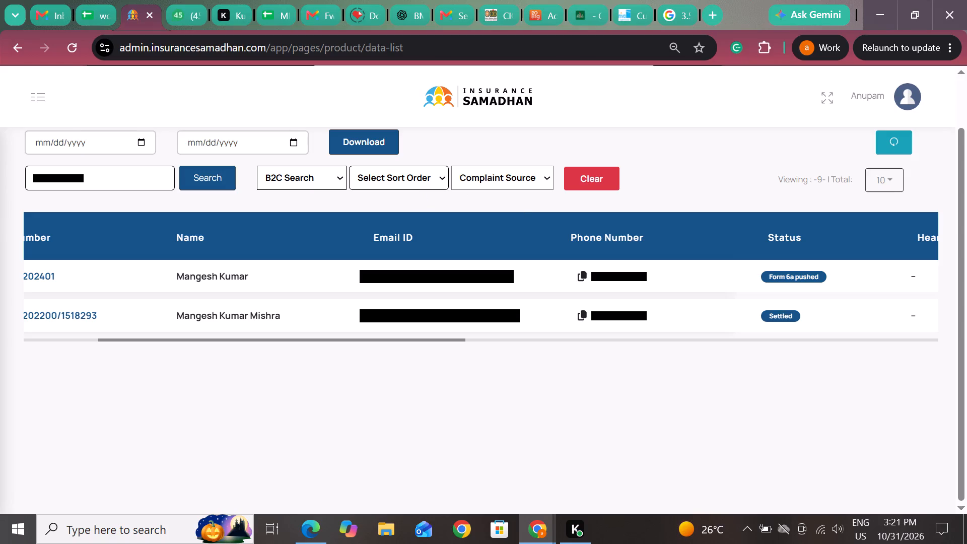
# Switch to the Smartflo cloud phone, reload it, and list today's click-to-call records for 31-10-2026 in the old call detail records.
pyautogui.click(536, 20)
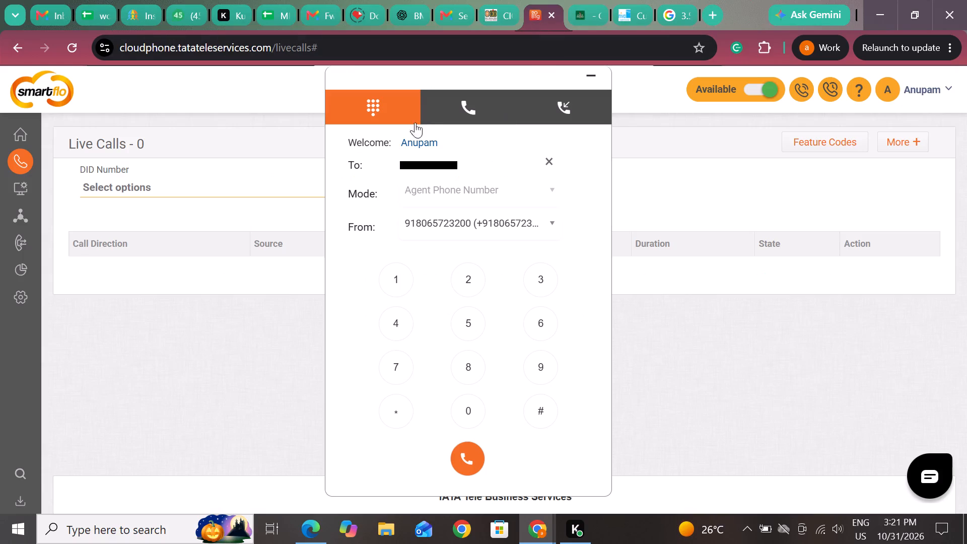
pyautogui.click(137, 19)
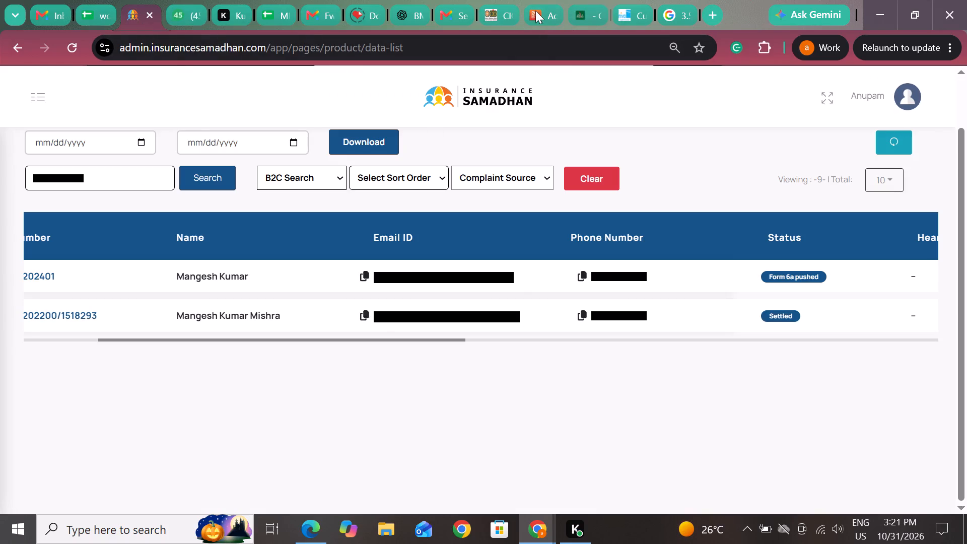
pyautogui.click(526, 23)
pyautogui.scroll(2, 849, 116)
pyautogui.click(71, 46)
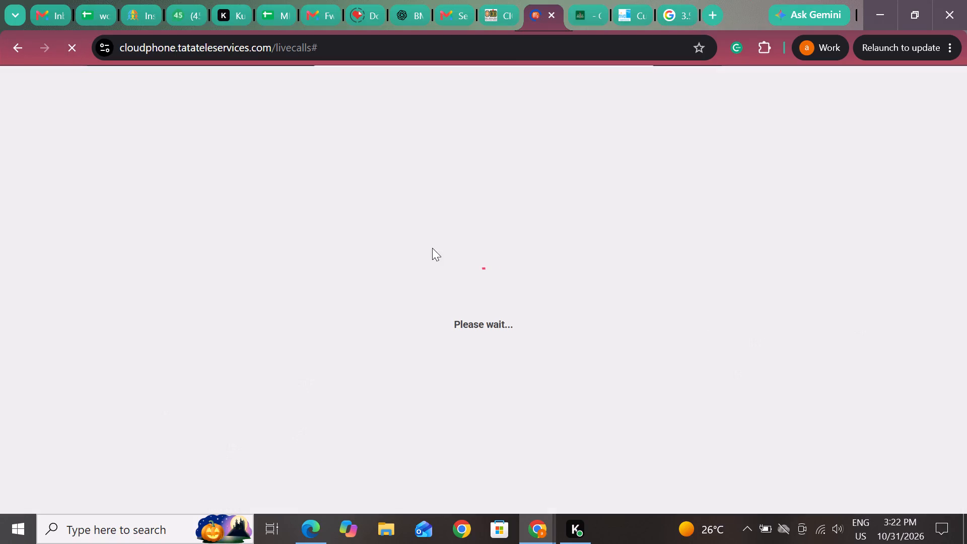
pyautogui.click(21, 241)
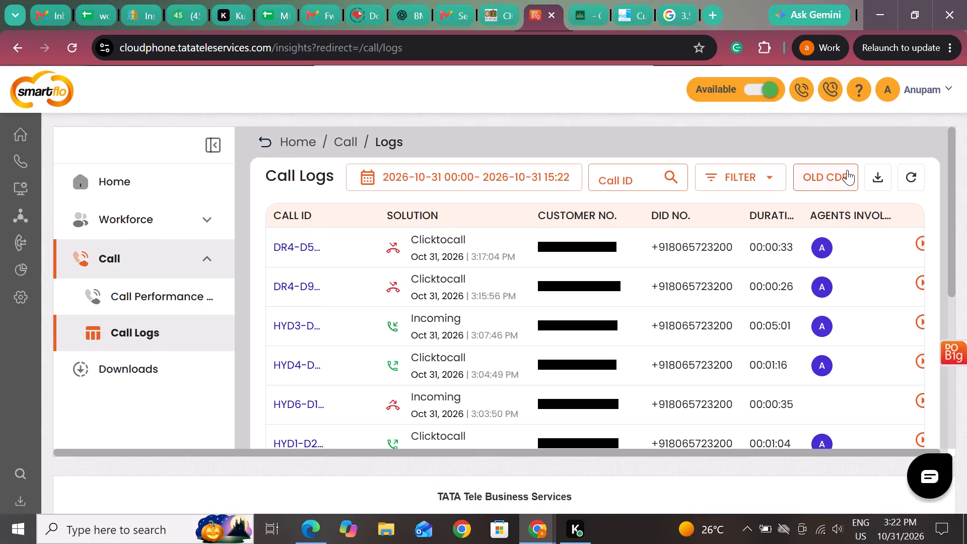
pyautogui.click(843, 175)
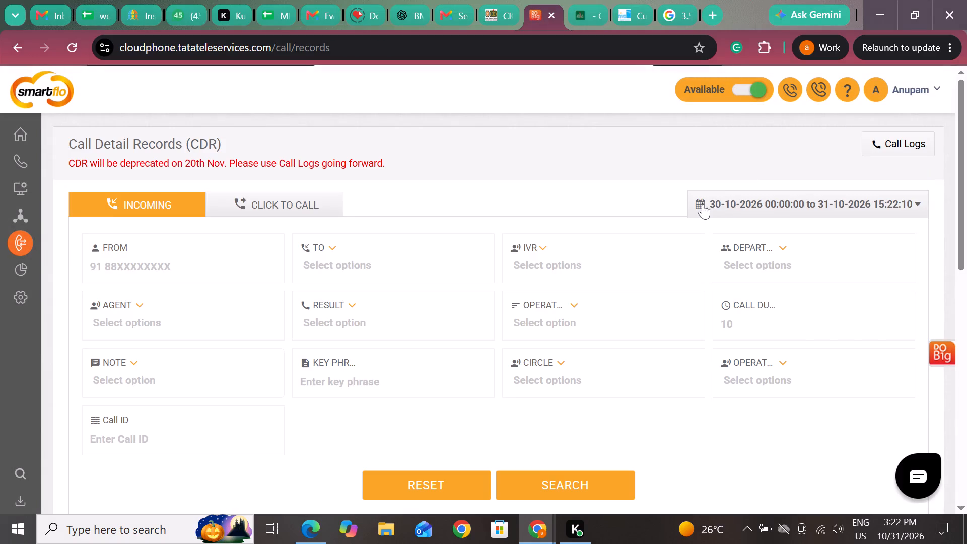
pyautogui.click(701, 203)
pyautogui.click(505, 245)
pyautogui.click(257, 206)
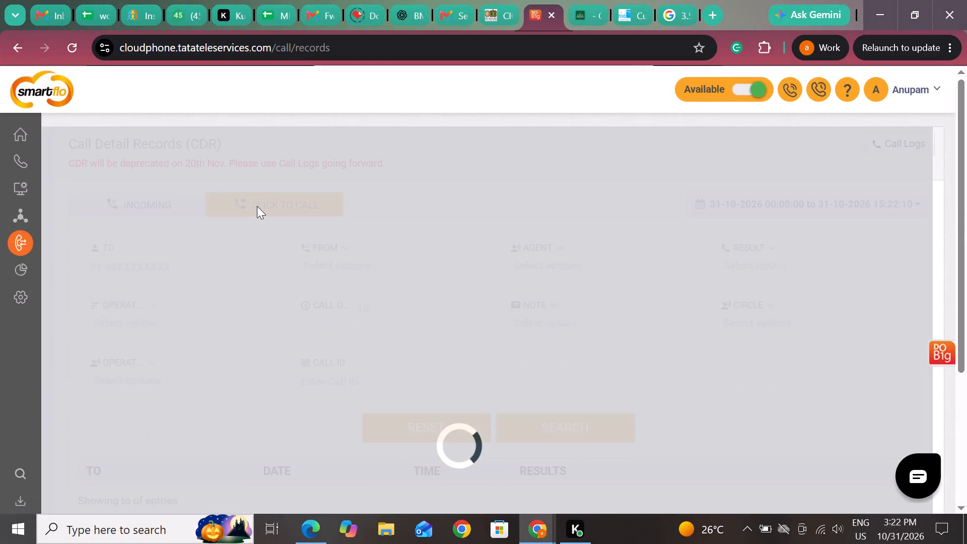
pyautogui.scroll(-7, 257, 206)
pyautogui.scroll(3, 258, 214)
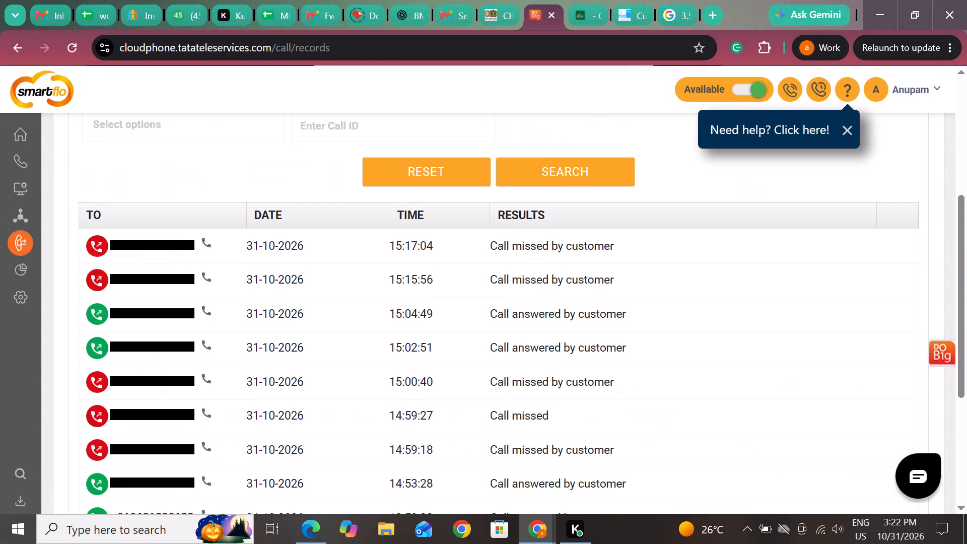
pyautogui.scroll(6, 252, 225)
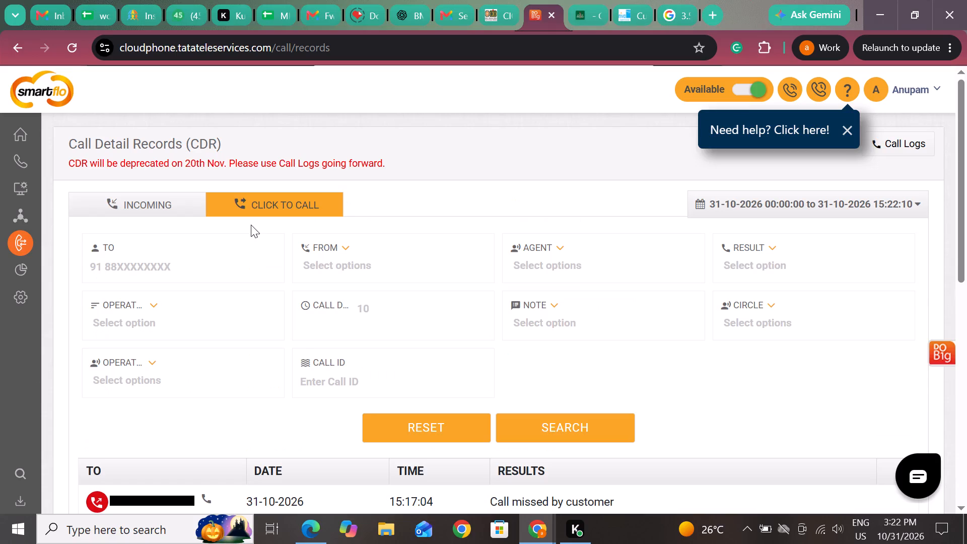
# Back in the Insurance Samadhan complaint list, add the comment "nr" to the communication list of the Form 6a pushed complaint.
pyautogui.click(151, 19)
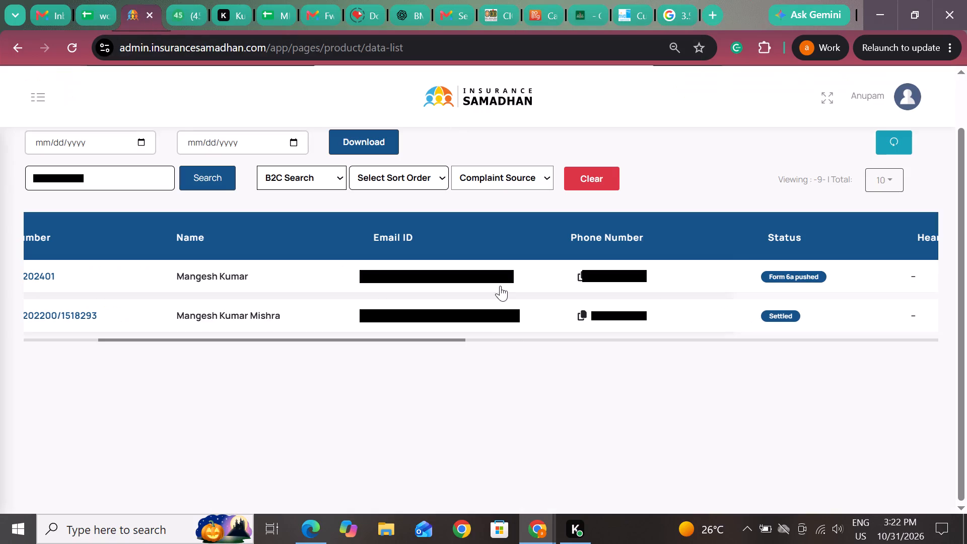
pyautogui.click(551, 274)
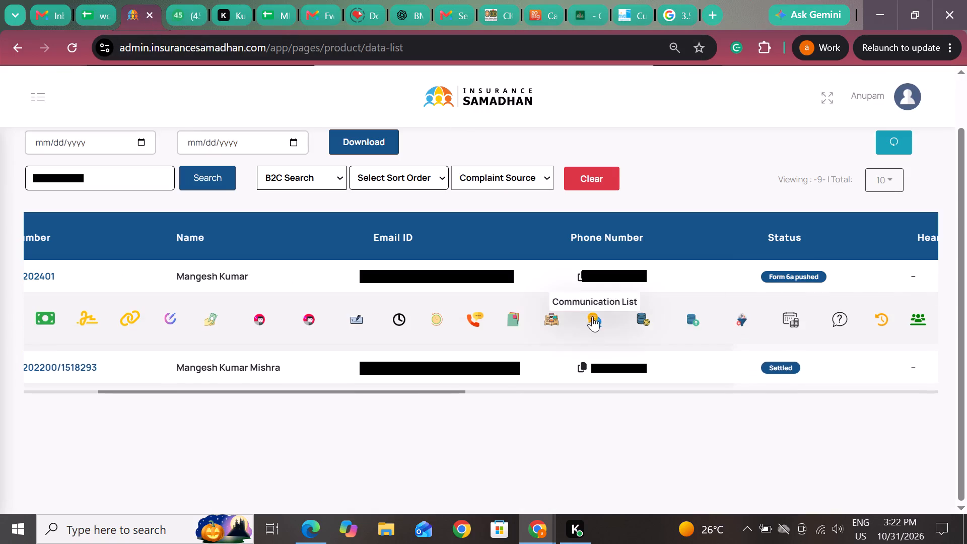
pyautogui.click(593, 316)
pyautogui.scroll(-6, 542, 439)
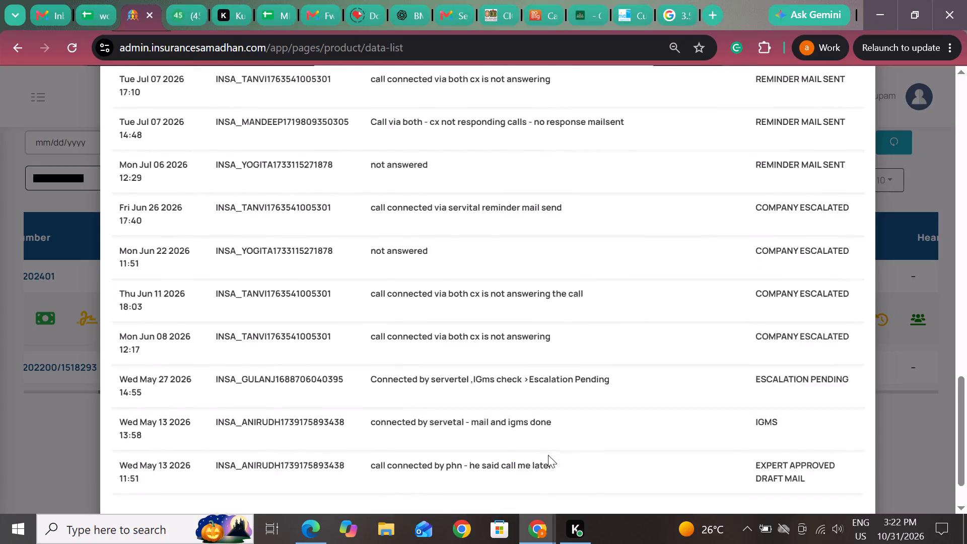
pyautogui.click(547, 470)
pyautogui.click(425, 389)
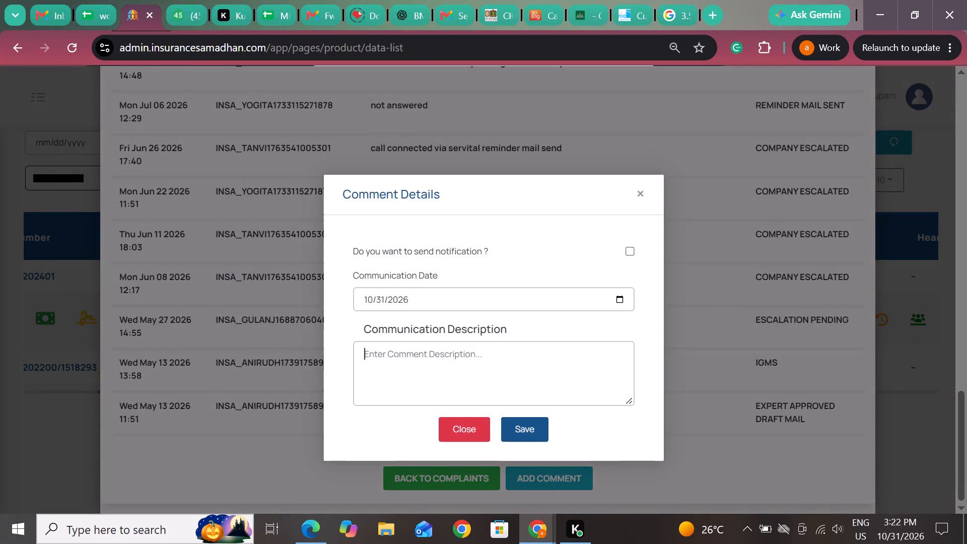
pyautogui.press('n')
pyautogui.press('r')
pyautogui.click(516, 428)
pyautogui.scroll(8, 323, 264)
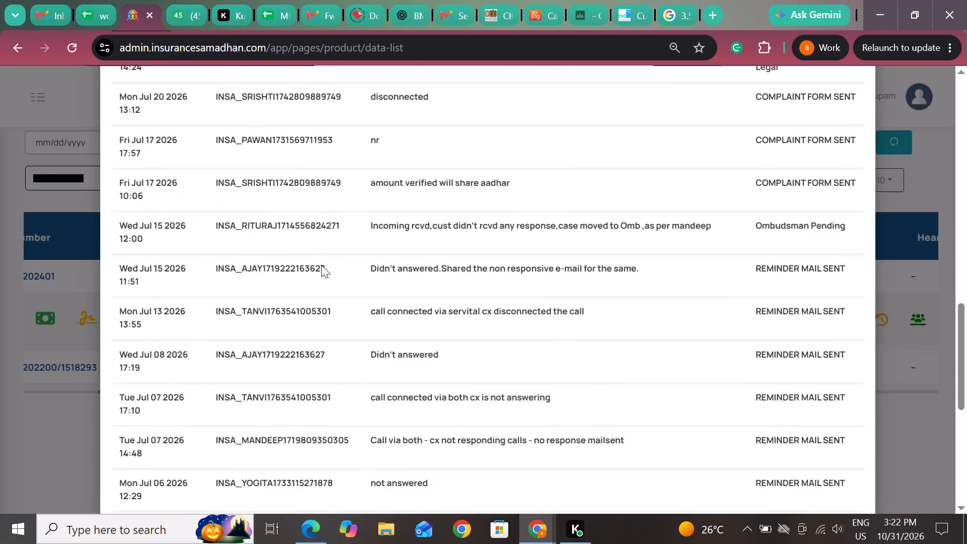